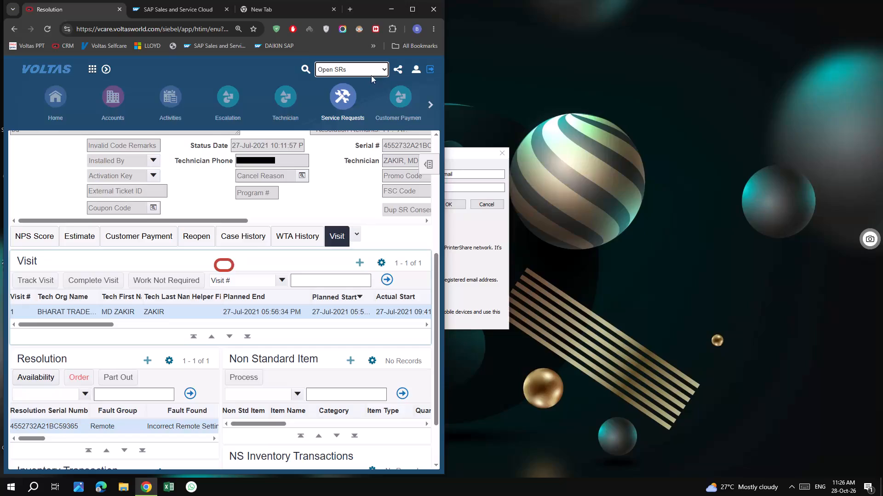
Return to the All Service Requests list and apply the Open SRs saved query.
{"action": "scroll", "coordinate": [335, 209], "scroll_direction": "up", "scroll_amount": 13}
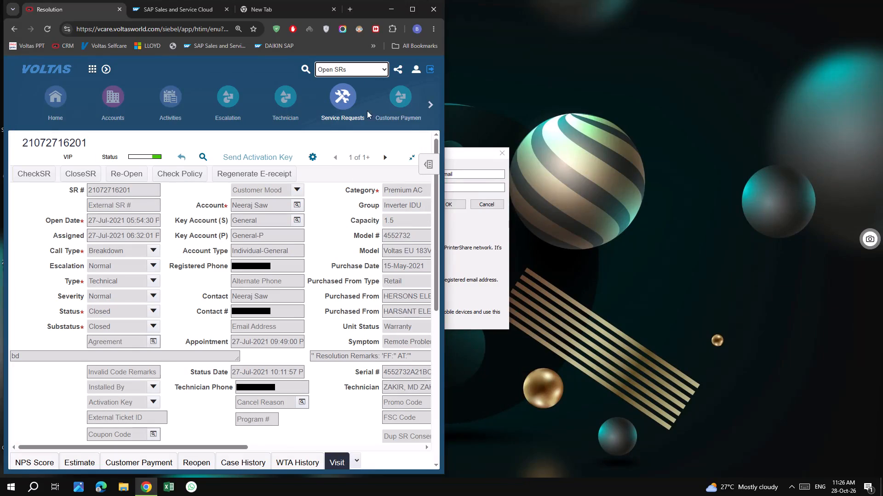
{"action": "left_click", "coordinate": [353, 80]}
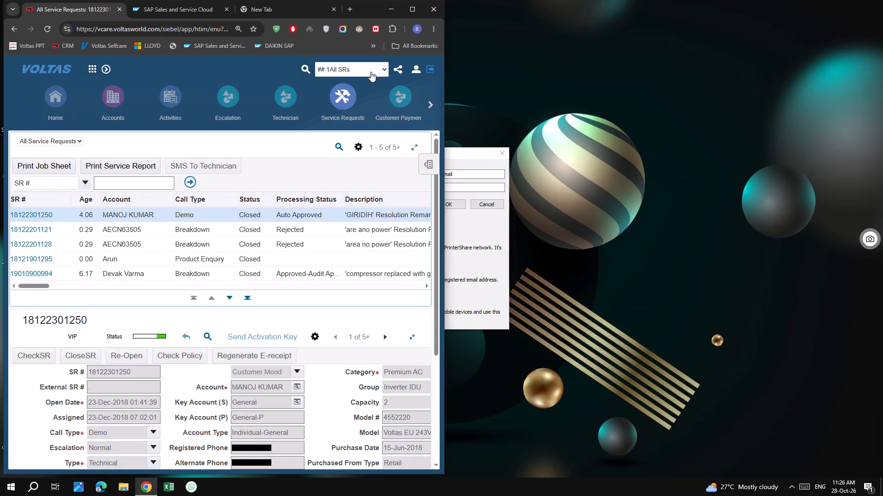
{"action": "left_click", "coordinate": [371, 72]}
{"action": "left_click", "coordinate": [368, 225]}
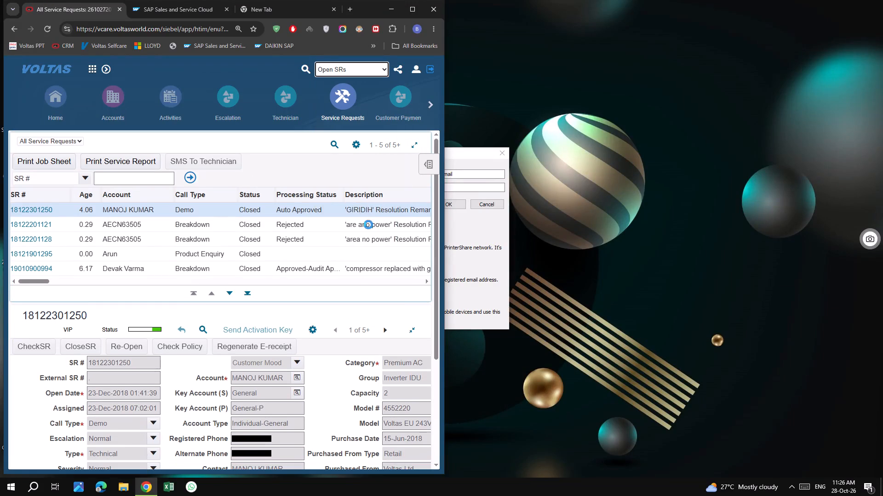
Open the sorting options for the SR # column in the service request list.
{"action": "left_click", "coordinate": [34, 194]}
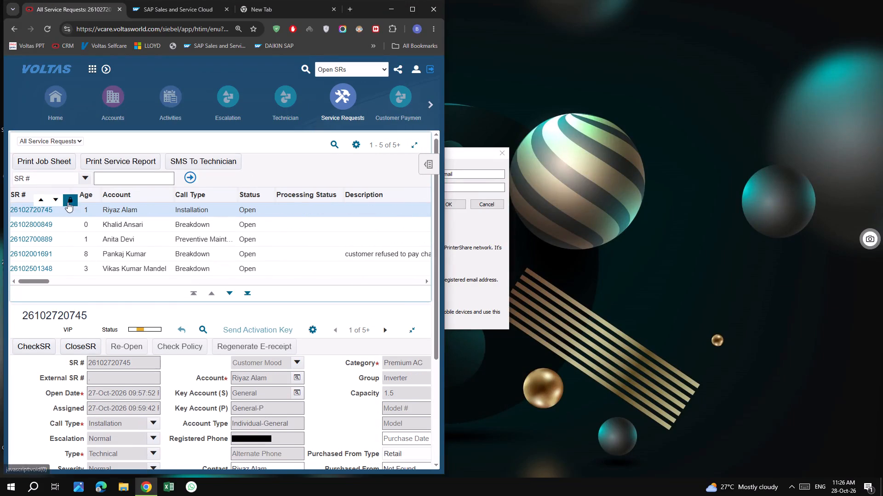
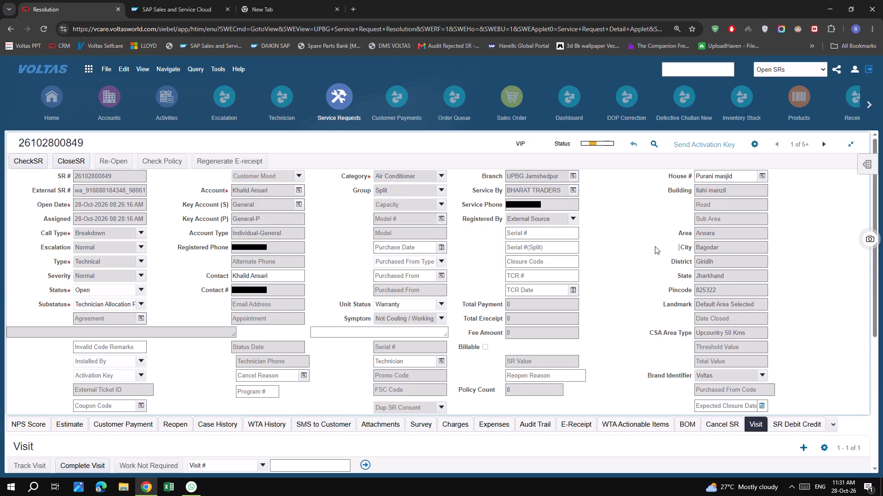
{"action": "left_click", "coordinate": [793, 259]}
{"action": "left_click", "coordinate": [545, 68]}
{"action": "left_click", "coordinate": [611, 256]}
{"action": "left_click", "coordinate": [826, 146]}
{"action": "left_click", "coordinate": [818, 282]}
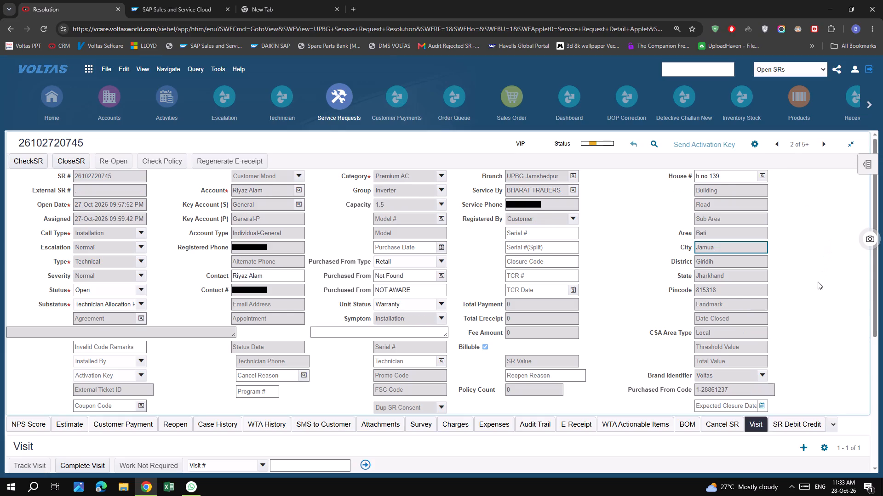
{"action": "scroll", "coordinate": [621, 297], "scroll_direction": "down", "scroll_amount": 5}
{"action": "scroll", "coordinate": [621, 297], "scroll_direction": "up", "scroll_amount": 6}
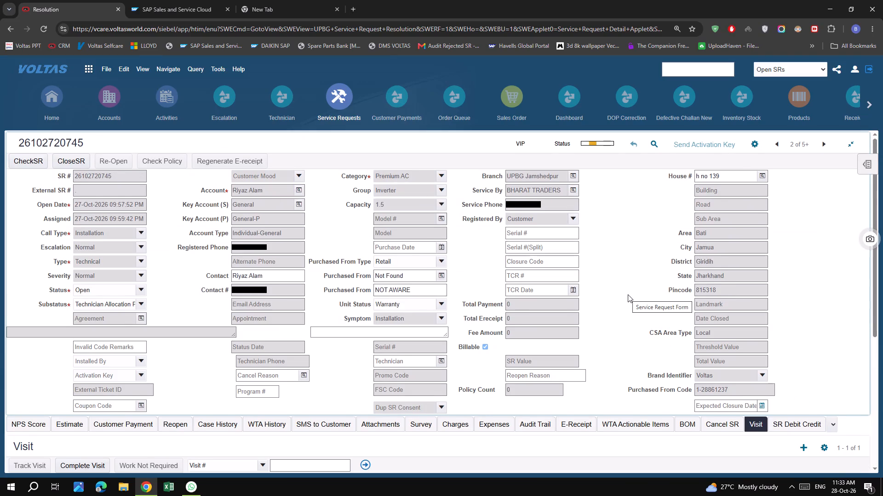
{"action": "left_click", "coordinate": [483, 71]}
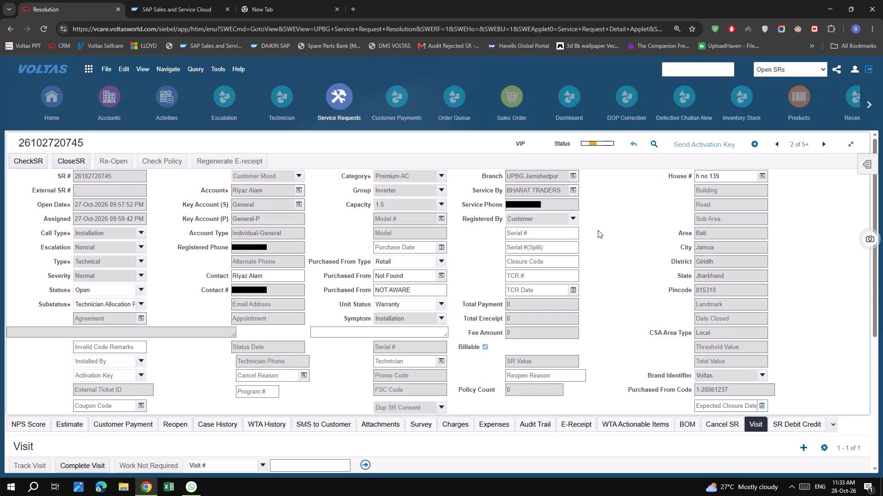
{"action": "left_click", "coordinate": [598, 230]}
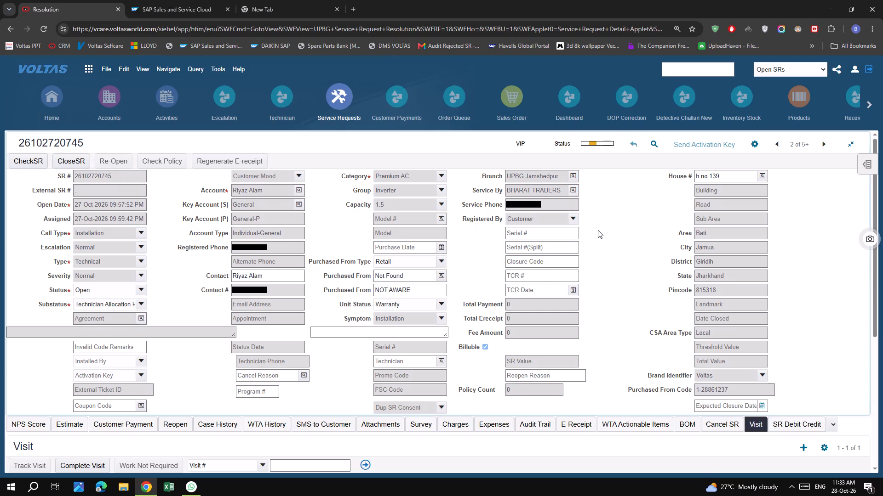
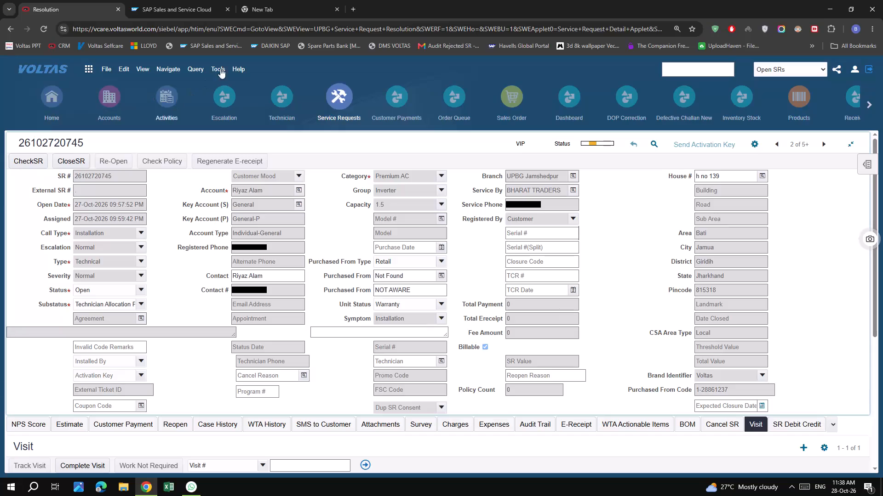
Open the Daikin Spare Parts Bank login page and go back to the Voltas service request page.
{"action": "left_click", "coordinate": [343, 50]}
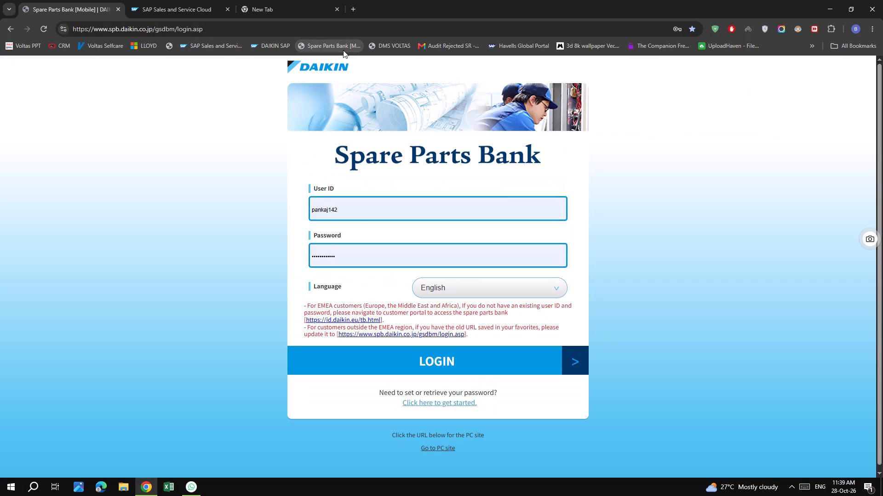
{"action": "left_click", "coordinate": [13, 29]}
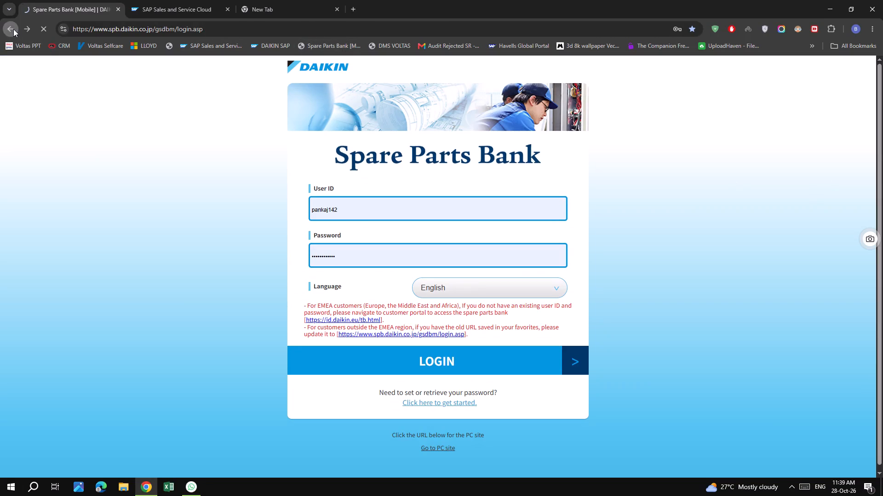
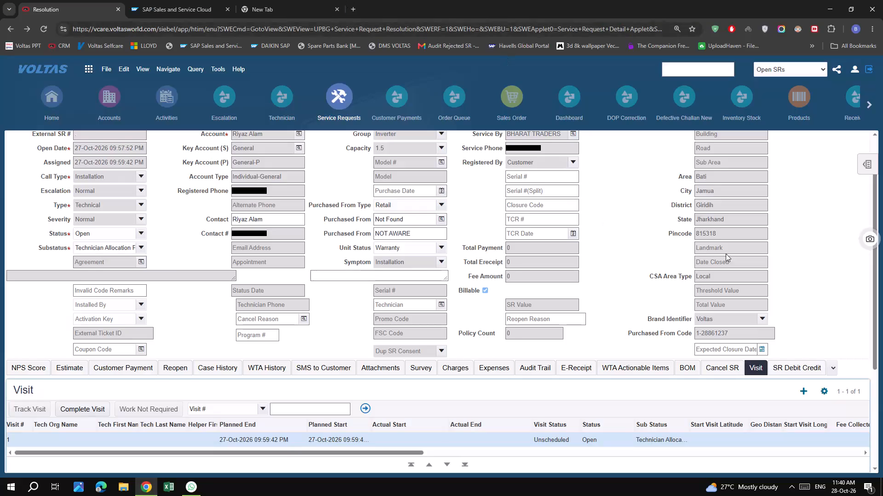
{"action": "scroll", "coordinate": [597, 161], "scroll_direction": "up", "scroll_amount": 8}
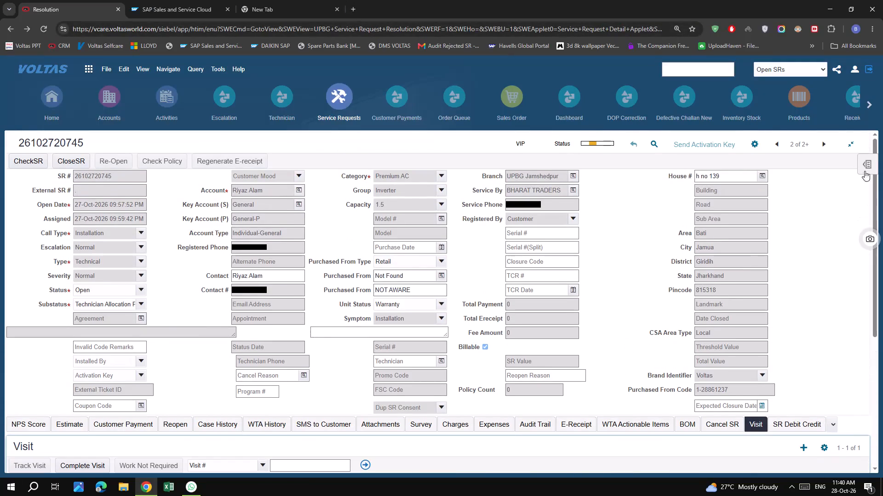
{"action": "left_click", "coordinate": [778, 145]}
{"action": "left_click", "coordinate": [793, 273]}
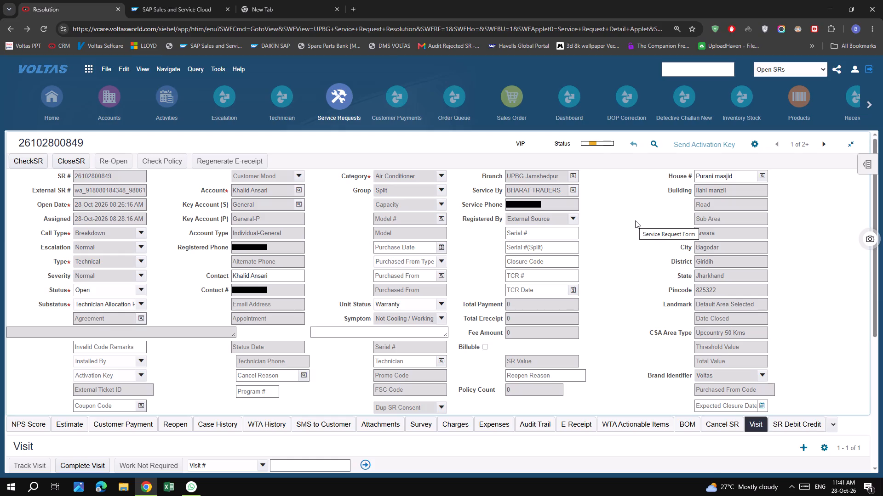
Close the empty new browser tab, leaving the Daikin SAP Sales and Service Cloud login page in view.
{"action": "left_click", "coordinate": [184, 14]}
{"action": "left_click", "coordinate": [273, 10]}
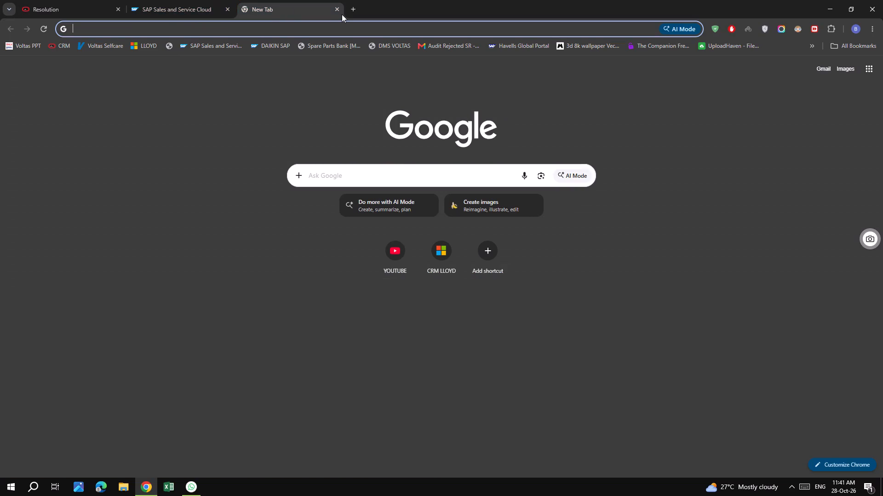
{"action": "left_click", "coordinate": [335, 10]}
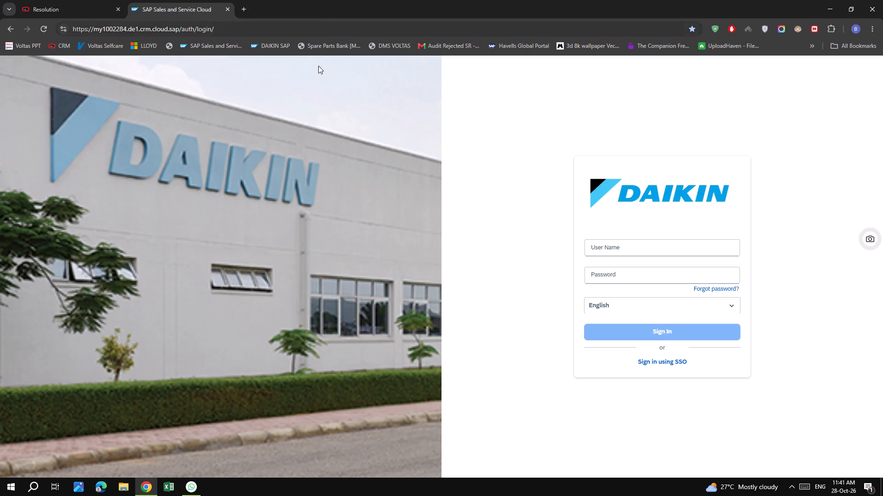
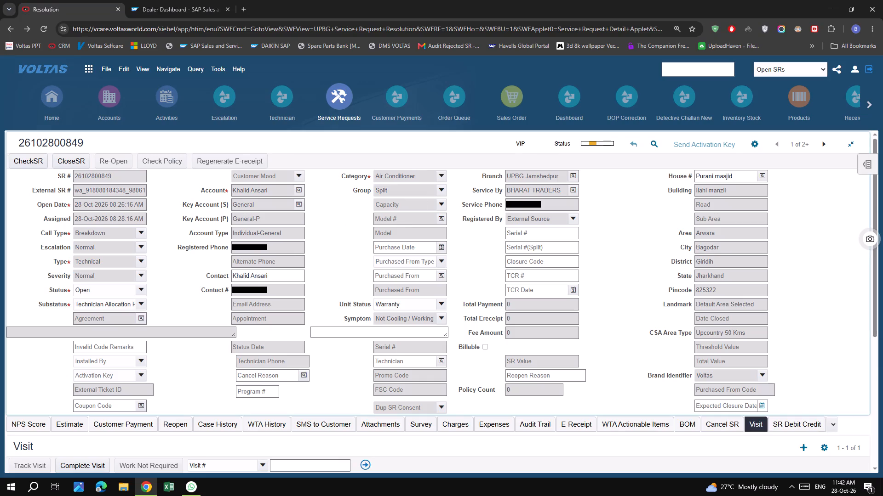
{"action": "left_click", "coordinate": [819, 235]}
{"action": "left_click", "coordinate": [482, 73]}
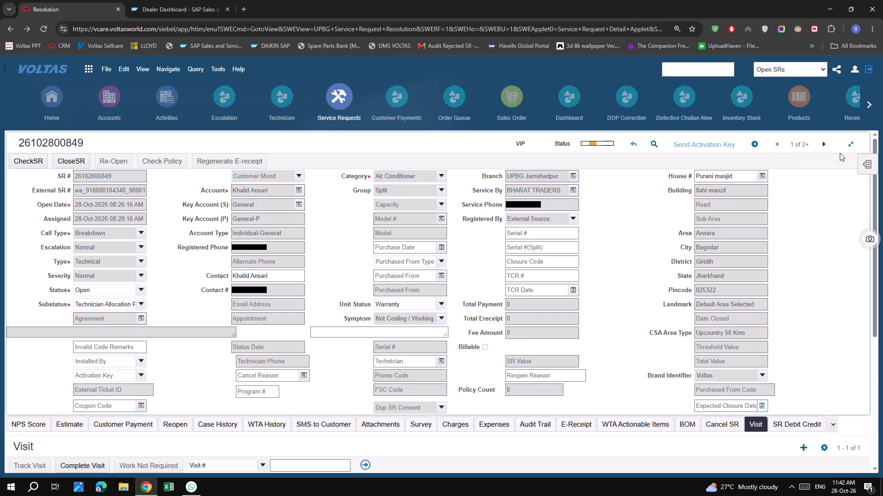
{"action": "left_click", "coordinate": [823, 144]}
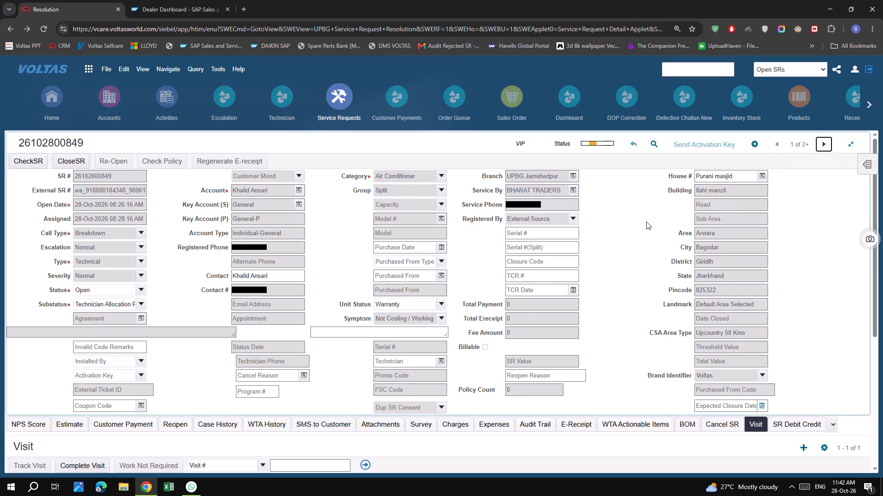
{"action": "left_click", "coordinate": [646, 221]}
{"action": "left_click", "coordinate": [780, 147]}
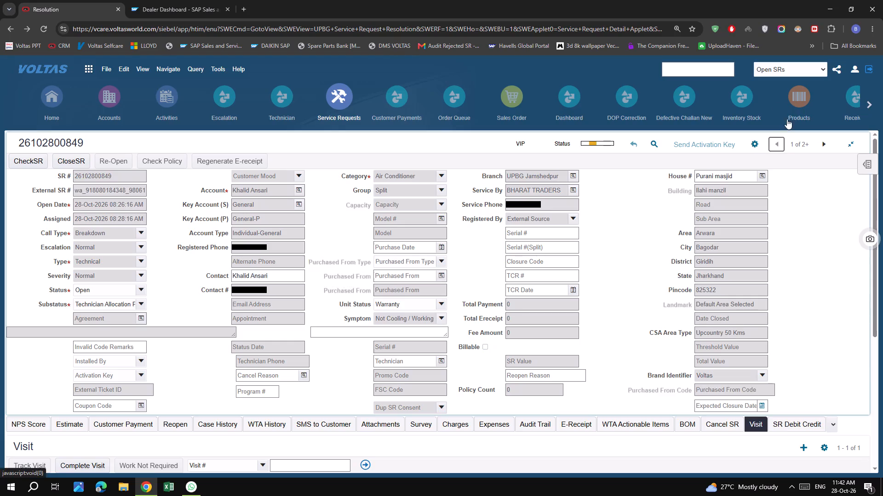
Switch to the Daikin Dealer Dashboard and check its list of open cases.
{"action": "left_click", "coordinate": [173, 6]}
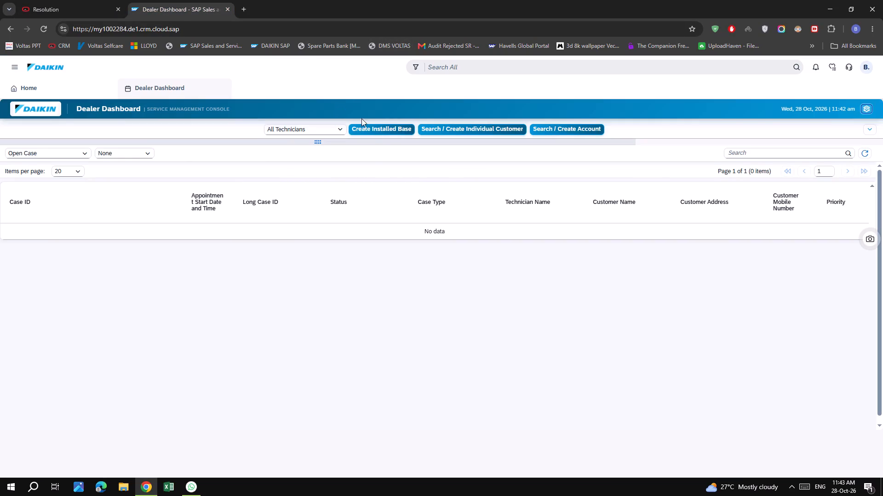
Return to the Voltas portal, show the full Service Requests list and filter it with the Open SRs query.
{"action": "left_click", "coordinate": [86, 5]}
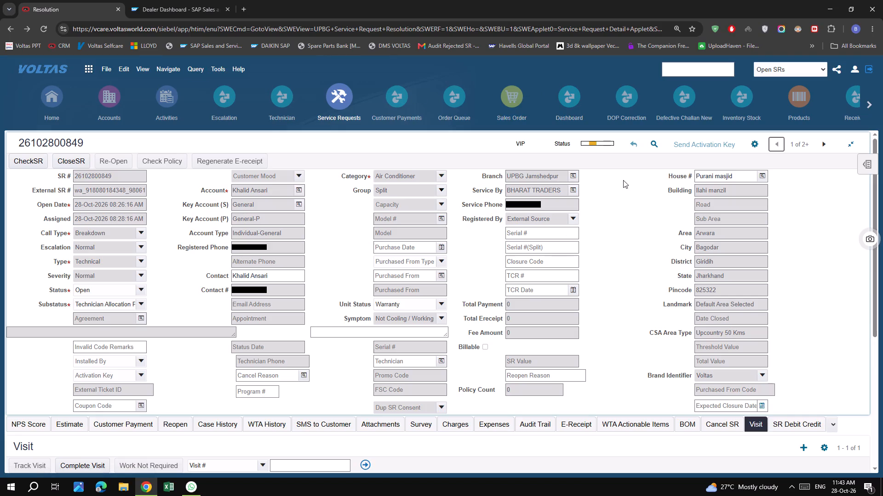
{"action": "left_click", "coordinate": [340, 92]}
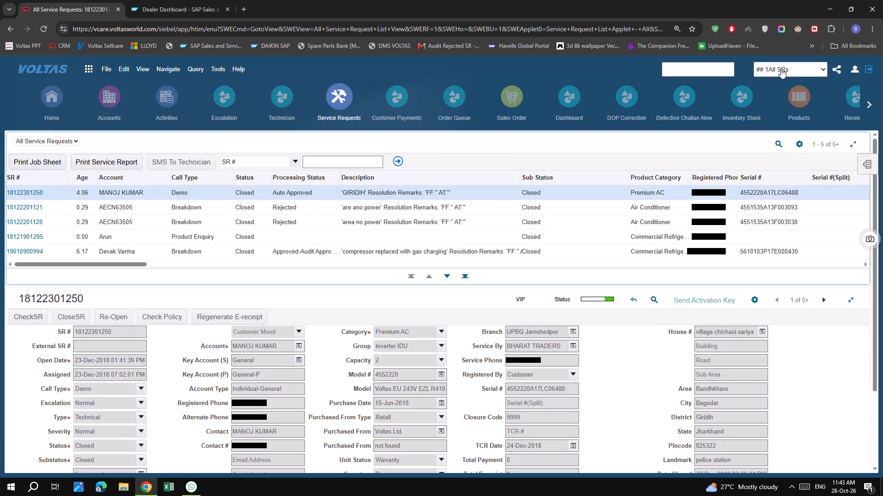
{"action": "left_click", "coordinate": [781, 68]}
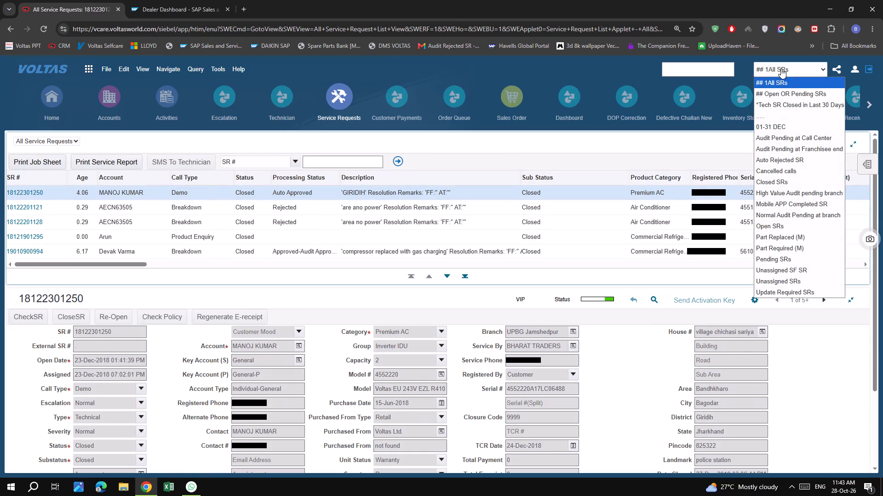
{"action": "left_click", "coordinate": [791, 226]}
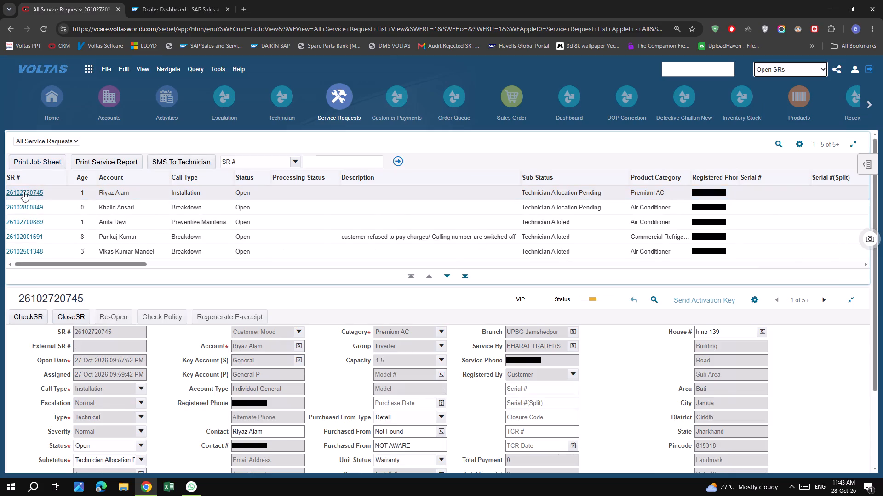
Sort the open service requests by SR # in descending order.
{"action": "left_click", "coordinate": [23, 175]}
{"action": "left_click", "coordinate": [40, 176]}
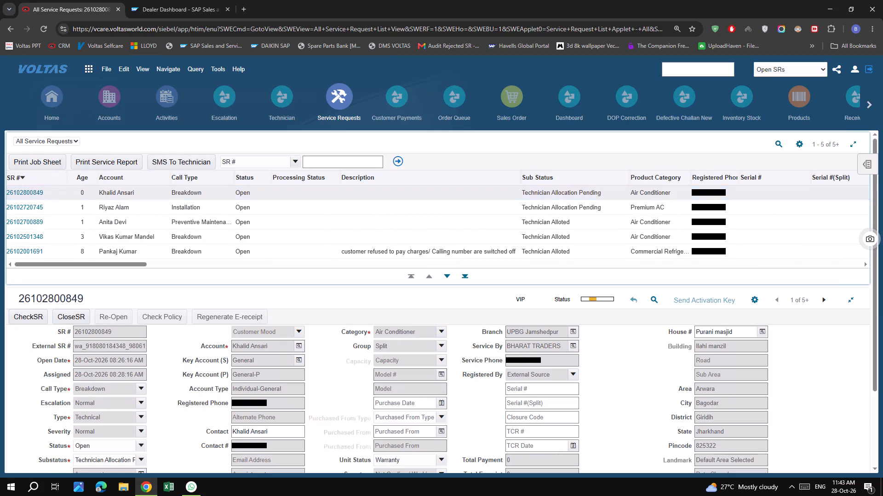
{"action": "left_click", "coordinate": [29, 191]}
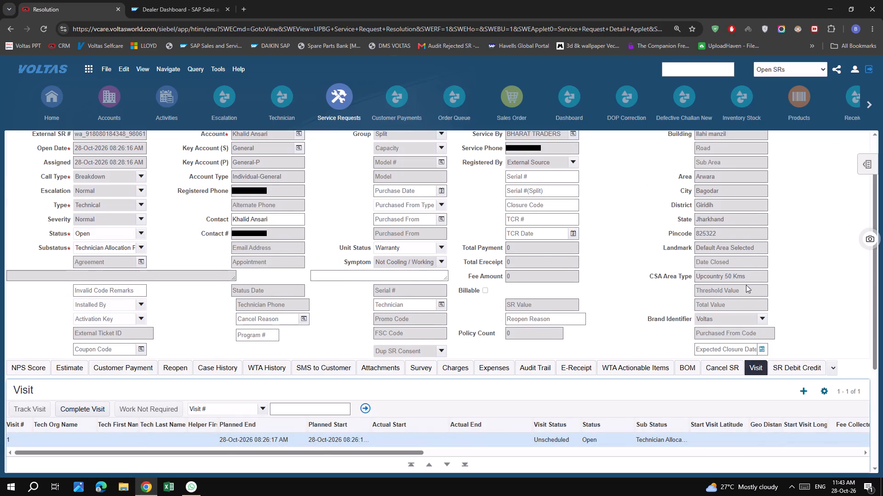
{"action": "scroll", "coordinate": [699, 267], "scroll_direction": "up", "scroll_amount": 8}
{"action": "left_click", "coordinate": [827, 144]}
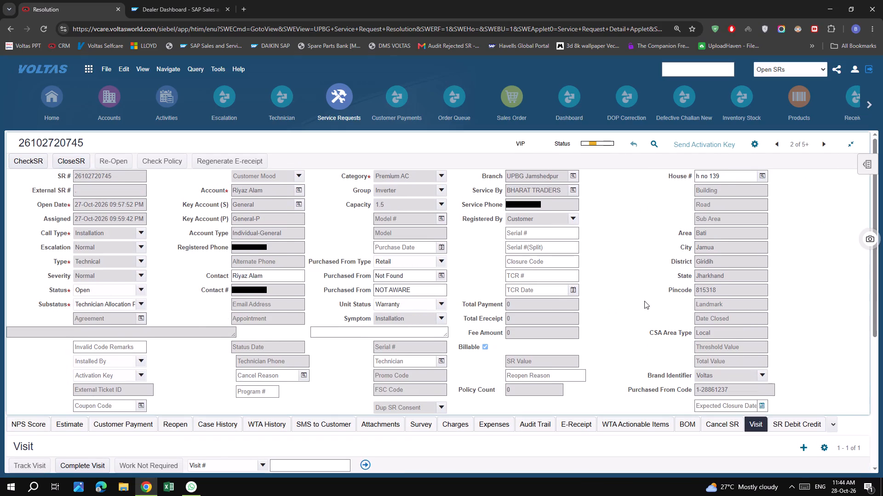
{"action": "scroll", "coordinate": [646, 299], "scroll_direction": "down", "scroll_amount": 6}
{"action": "scroll", "coordinate": [646, 299], "scroll_direction": "up", "scroll_amount": 7}
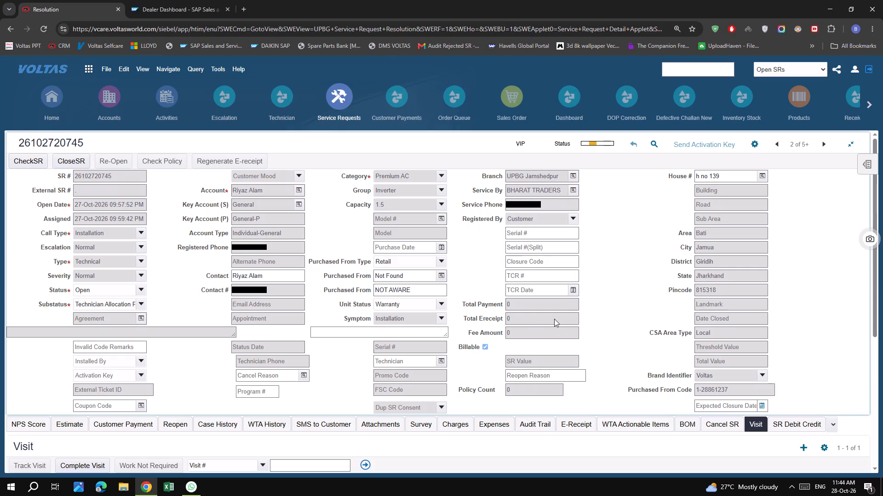
{"action": "left_click", "coordinate": [777, 144]}
{"action": "left_click", "coordinate": [644, 250]}
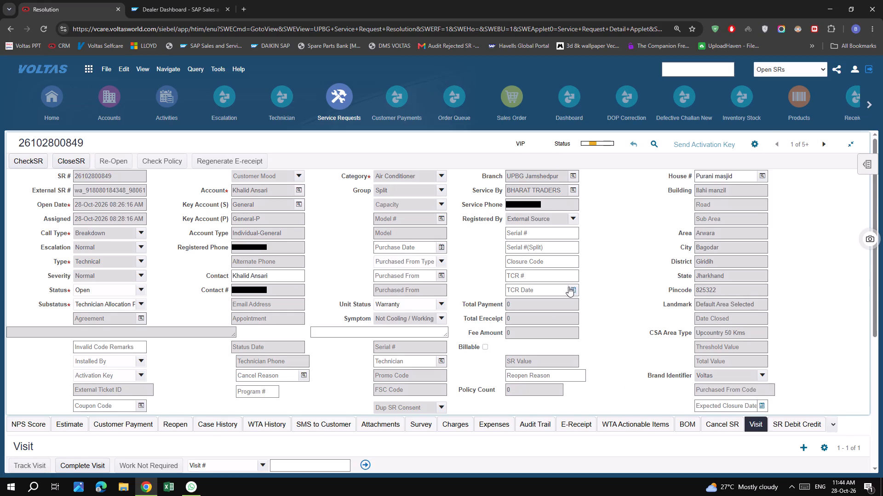
{"action": "scroll", "coordinate": [568, 287], "scroll_direction": "down", "scroll_amount": 4}
{"action": "scroll", "coordinate": [592, 198], "scroll_direction": "up", "scroll_amount": 6}
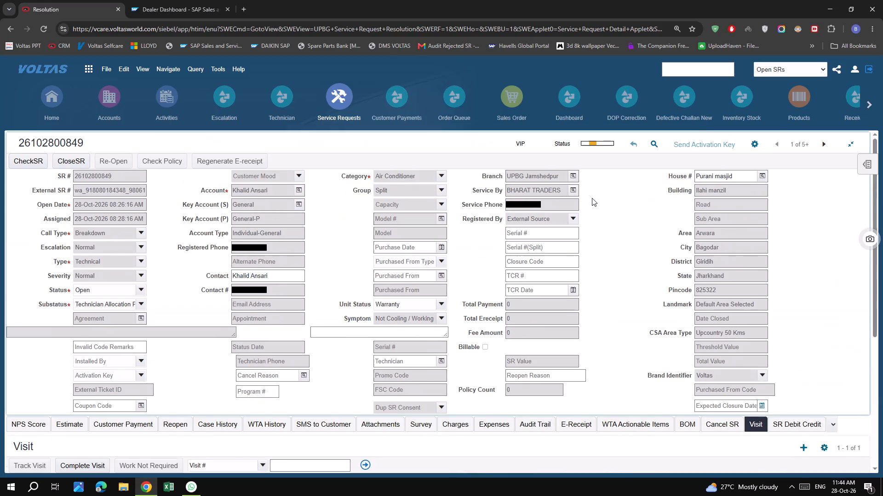
{"action": "scroll", "coordinate": [135, 369], "scroll_direction": "down", "scroll_amount": 4}
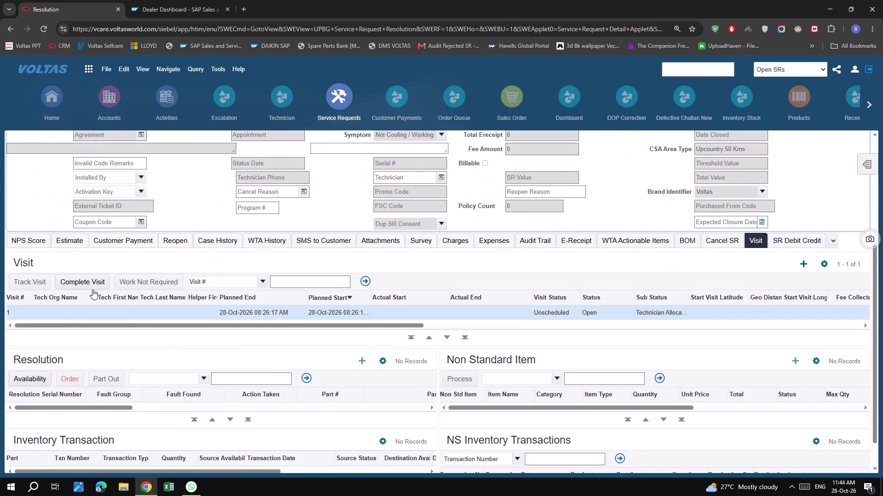
{"action": "left_click", "coordinate": [92, 289]}
{"action": "key", "text": "Return"}
{"action": "left_click", "coordinate": [138, 307]}
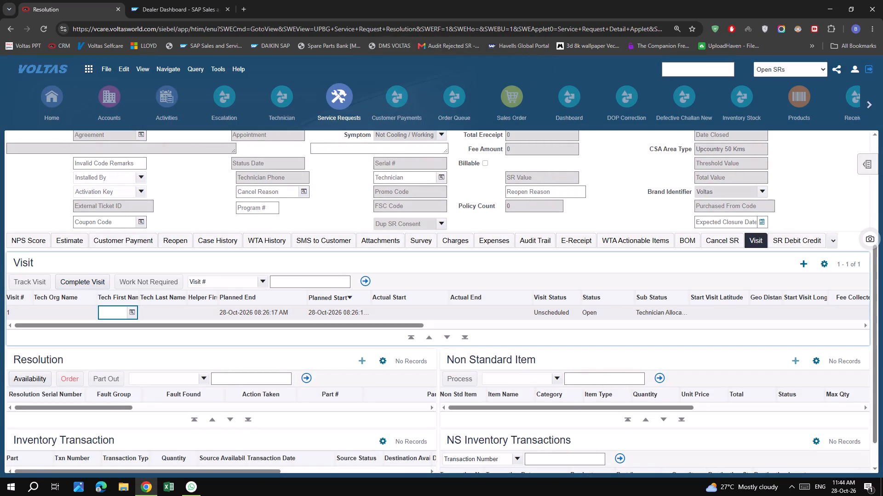
{"action": "left_click", "coordinate": [131, 316]}
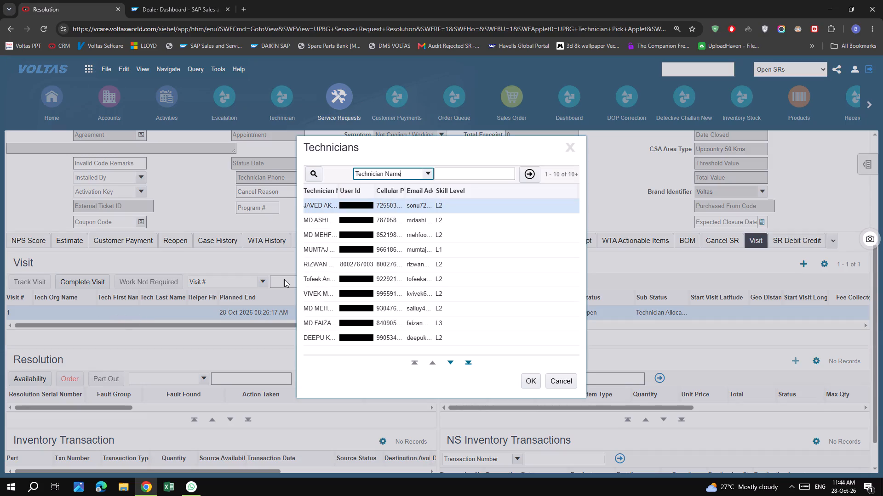
{"action": "left_click", "coordinate": [343, 266]}
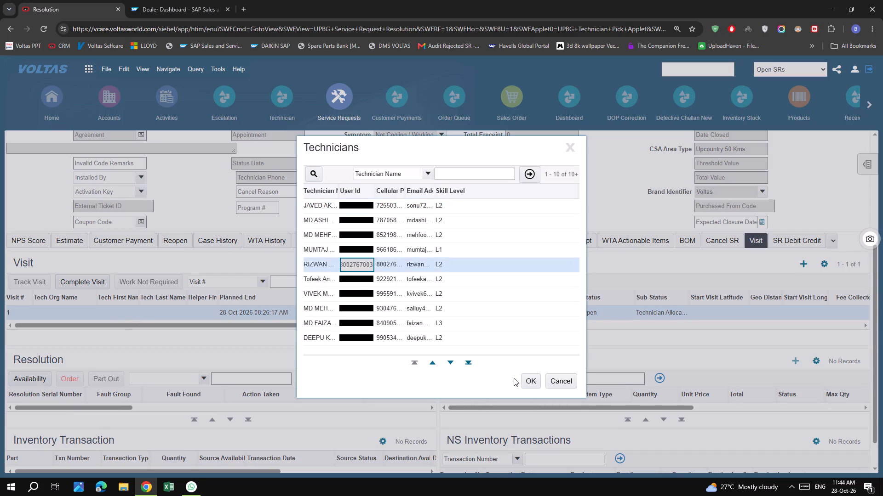
{"action": "left_click", "coordinate": [521, 379]}
{"action": "left_click", "coordinate": [367, 281]}
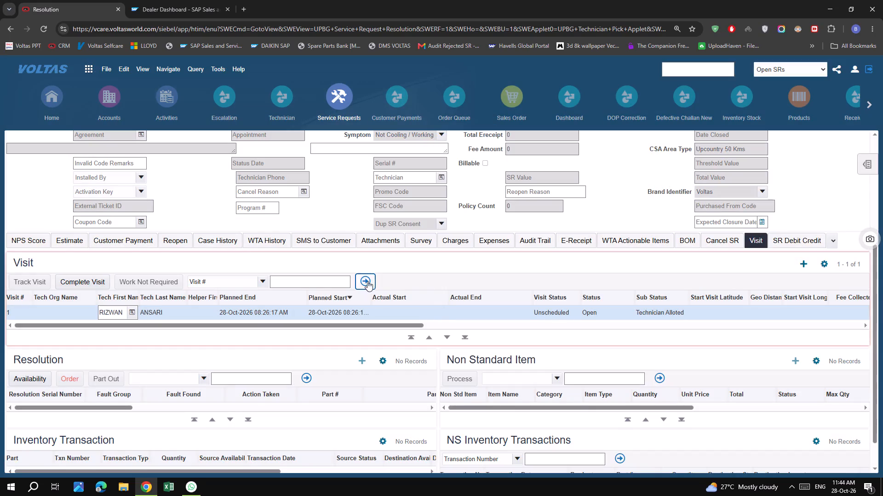
{"action": "left_click", "coordinate": [402, 279]}
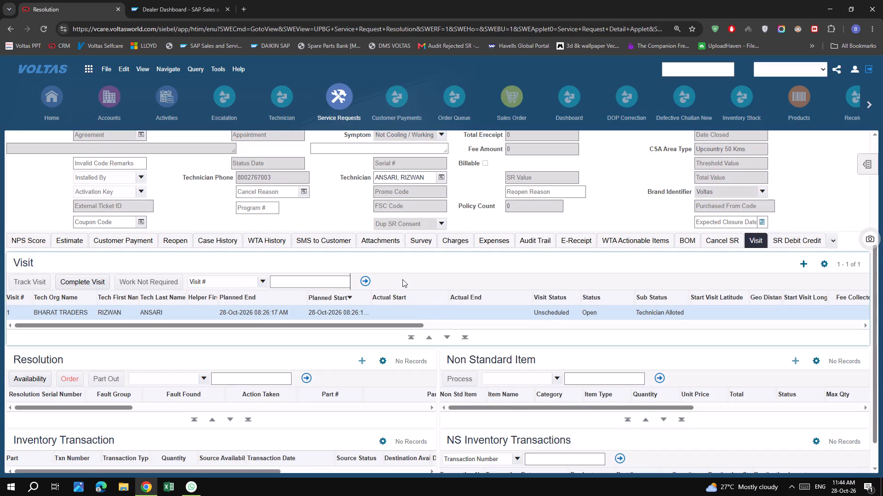
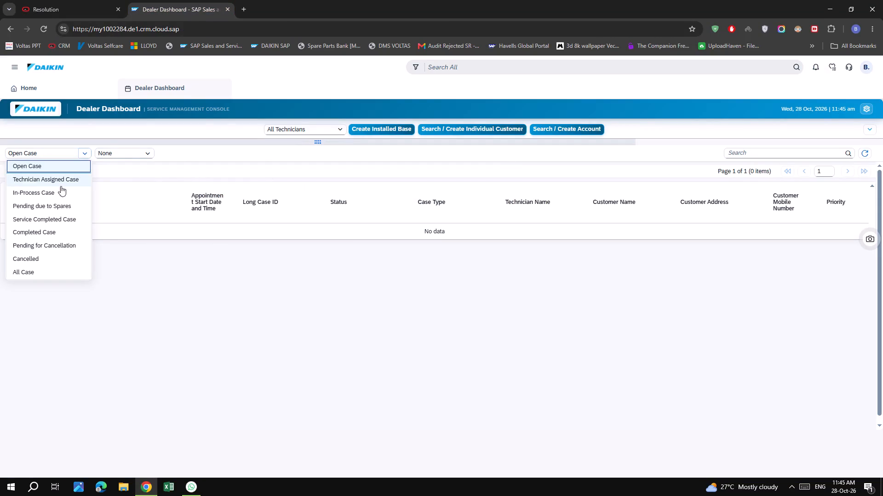
Filter the Daikin dealer dashboard to show Technician Assigned Case entries.
{"action": "left_click", "coordinate": [69, 180]}
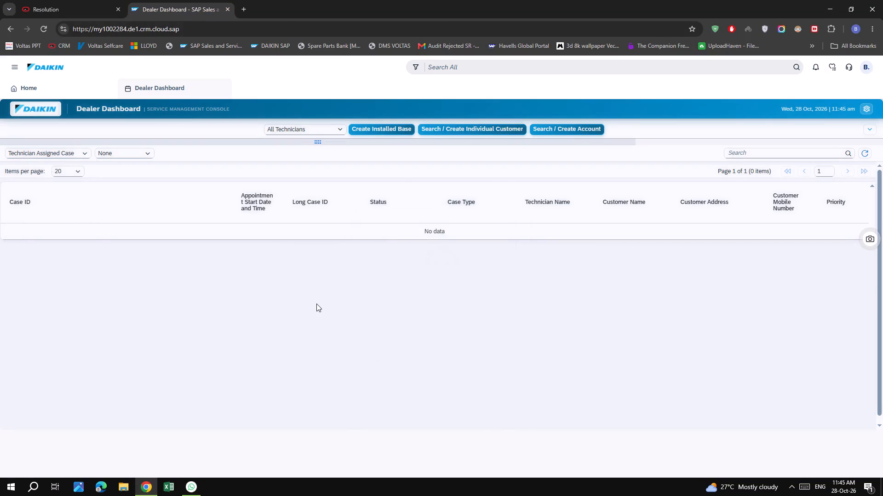
{"action": "left_click", "coordinate": [70, 6]}
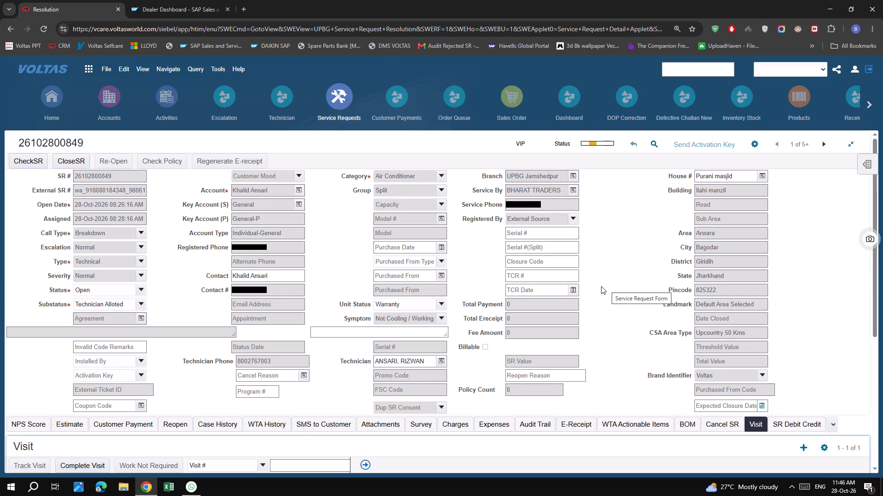
{"action": "key", "text": "Escape"}
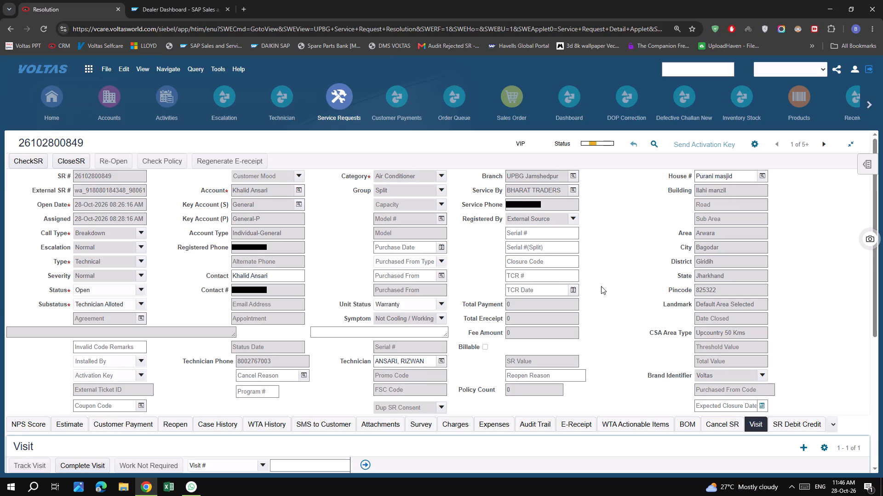
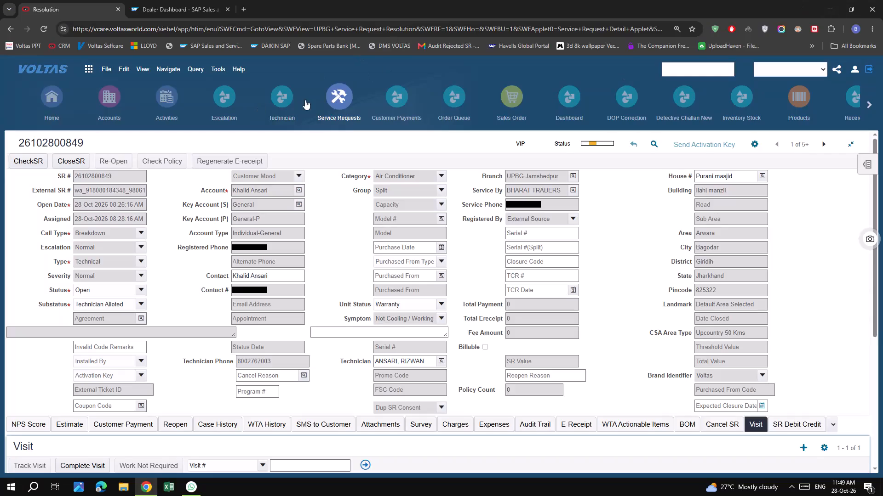
Show the Open SRs list of Voltas service requests, sorted by SR number in descending order.
{"action": "left_click", "coordinate": [328, 104]}
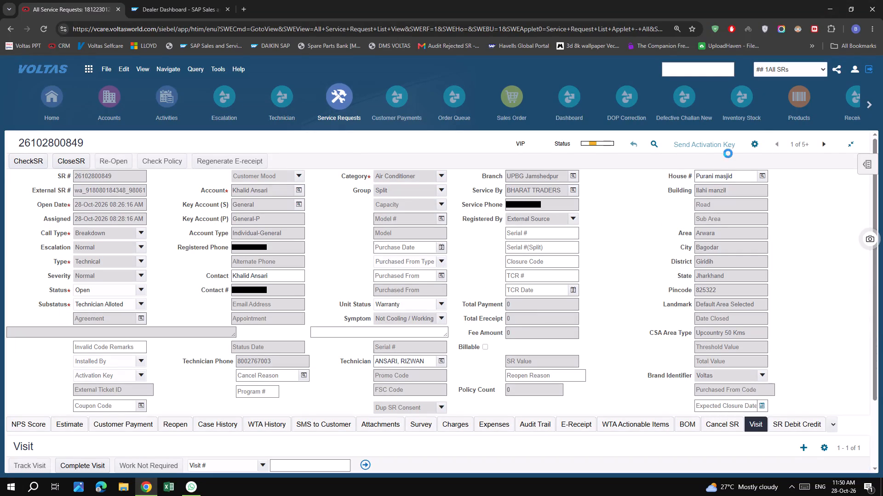
{"action": "left_click", "coordinate": [785, 68]}
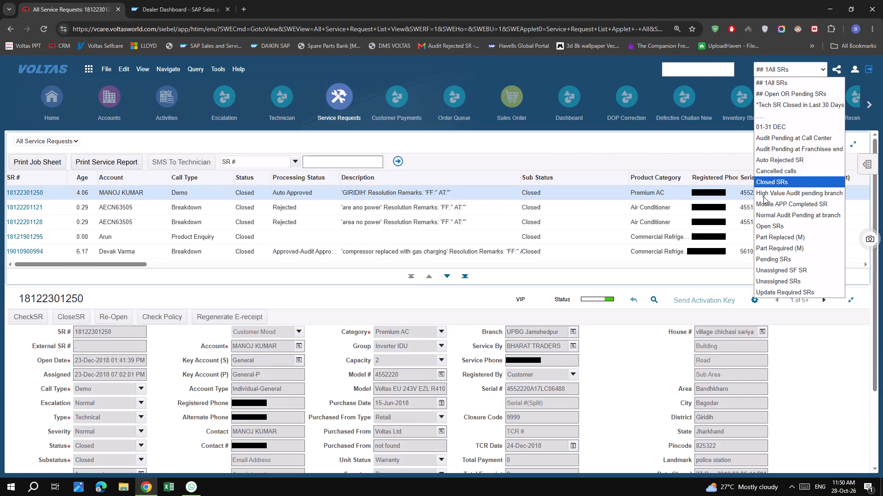
{"action": "left_click", "coordinate": [776, 226]}
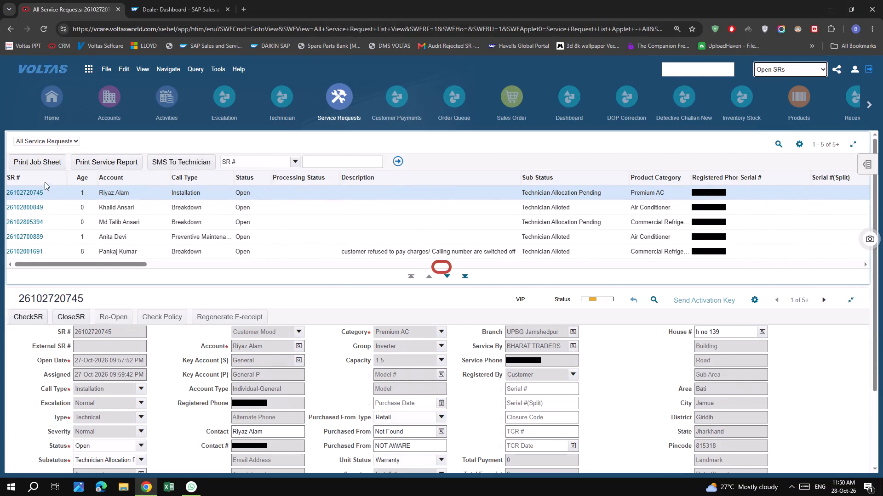
{"action": "left_click", "coordinate": [29, 175]}
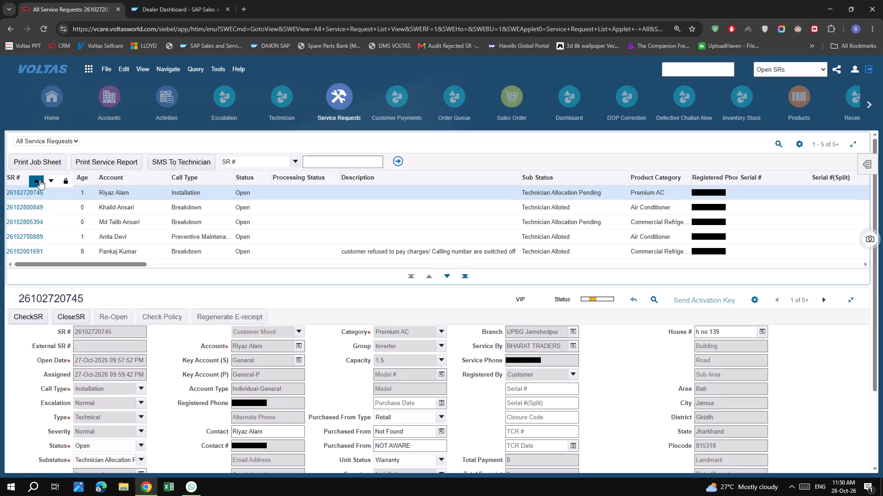
{"action": "left_click", "coordinate": [48, 180]}
{"action": "left_click", "coordinate": [31, 191]}
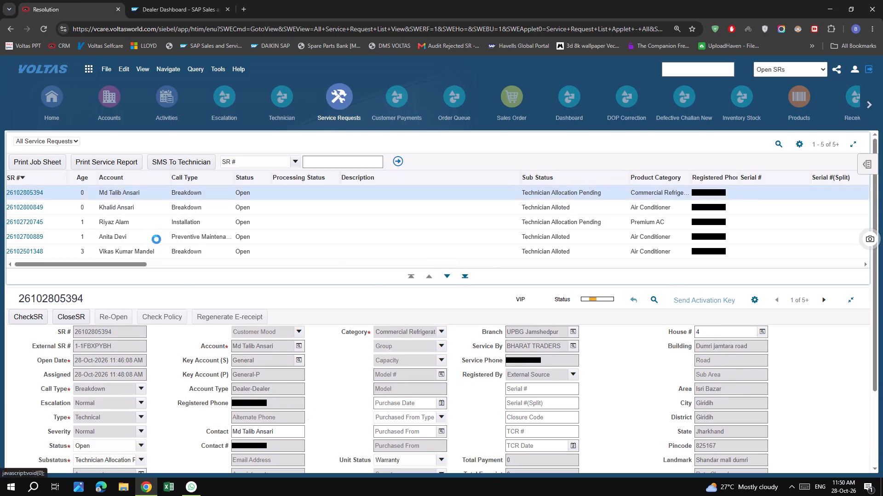
{"action": "scroll", "coordinate": [268, 310], "scroll_direction": "up", "scroll_amount": 4}
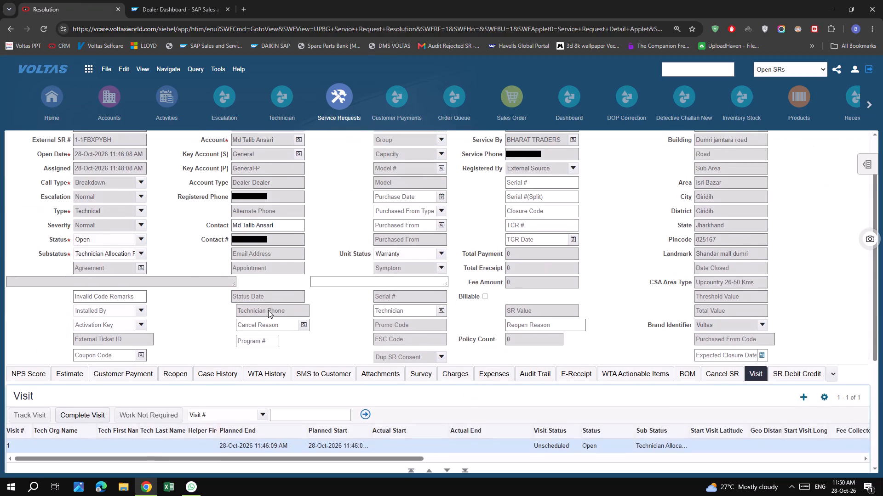
{"action": "scroll", "coordinate": [268, 310], "scroll_direction": "up", "scroll_amount": 10}
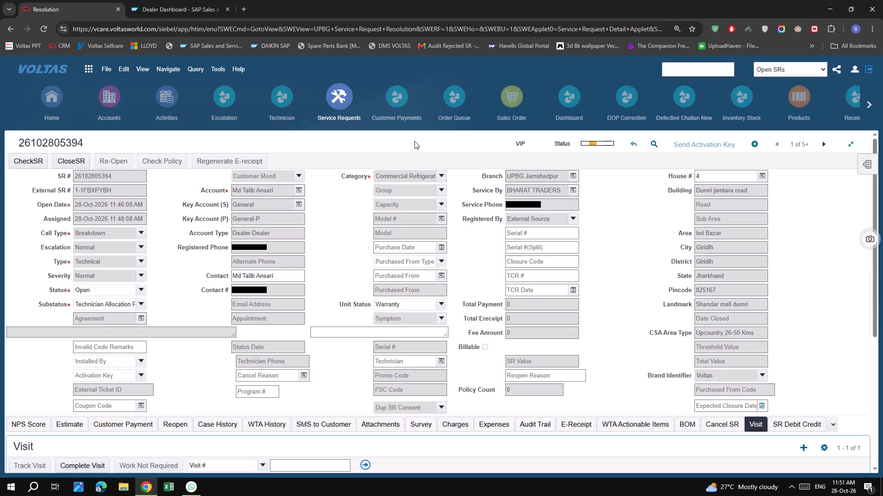
Return to the service request list, filter it to Tech SR Closed in Last 30 Days, and sort by SR number descending.
{"action": "left_click", "coordinate": [337, 96]}
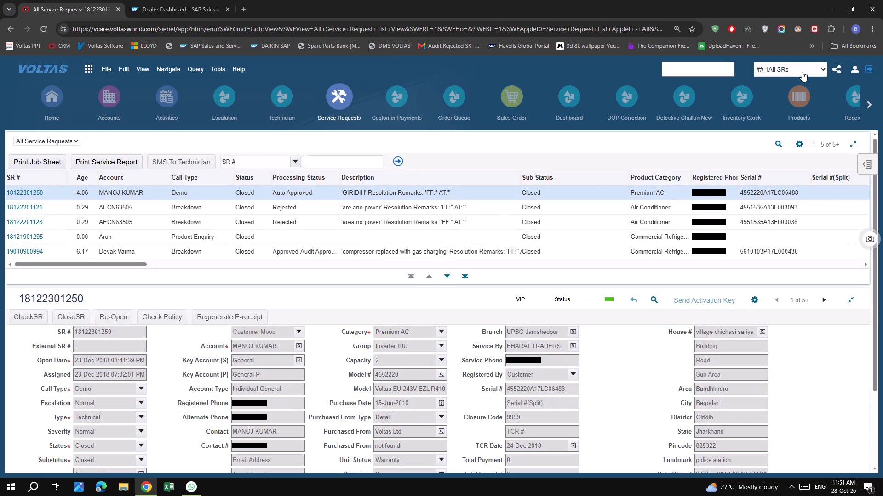
{"action": "left_click", "coordinate": [802, 72]}
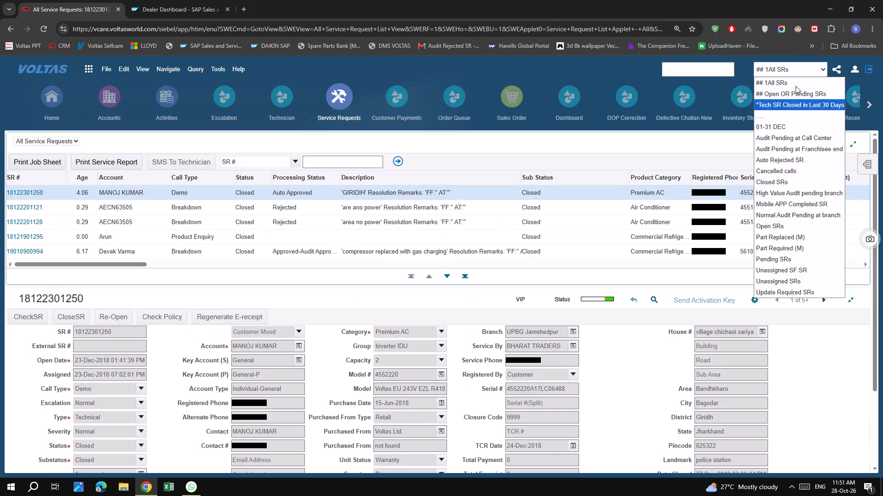
{"action": "left_click", "coordinate": [811, 100]}
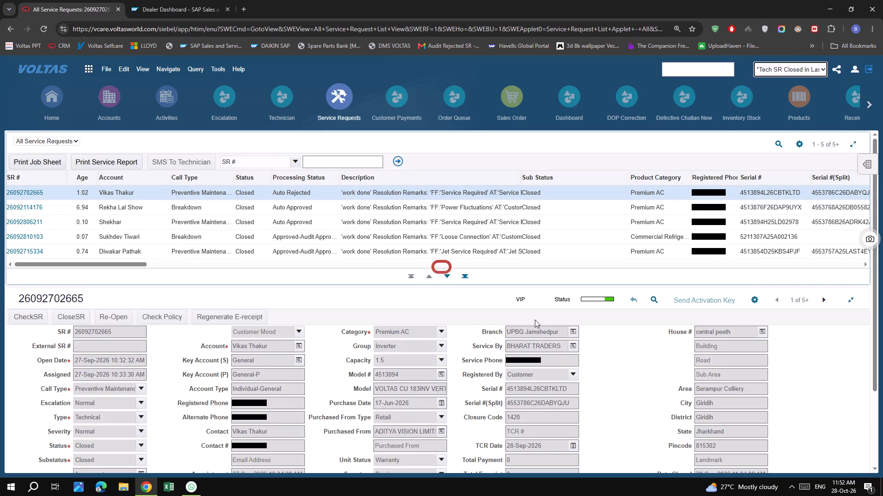
{"action": "left_click", "coordinate": [29, 174]}
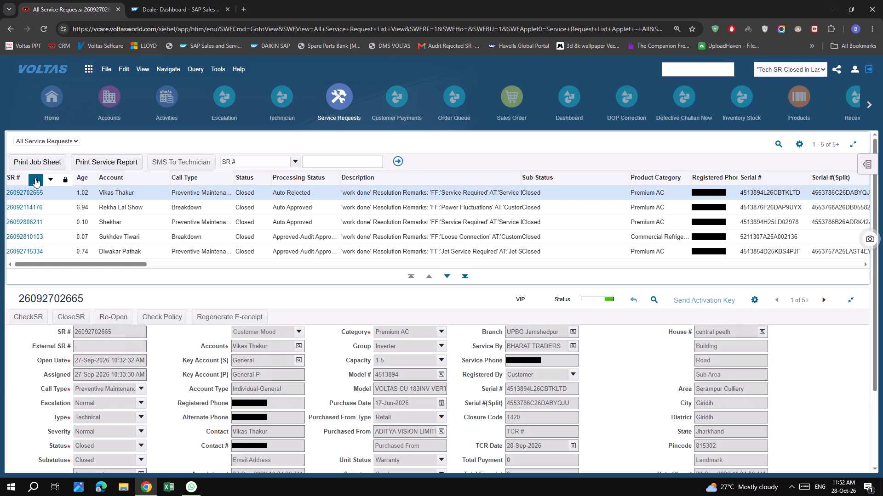
{"action": "left_click", "coordinate": [45, 178]}
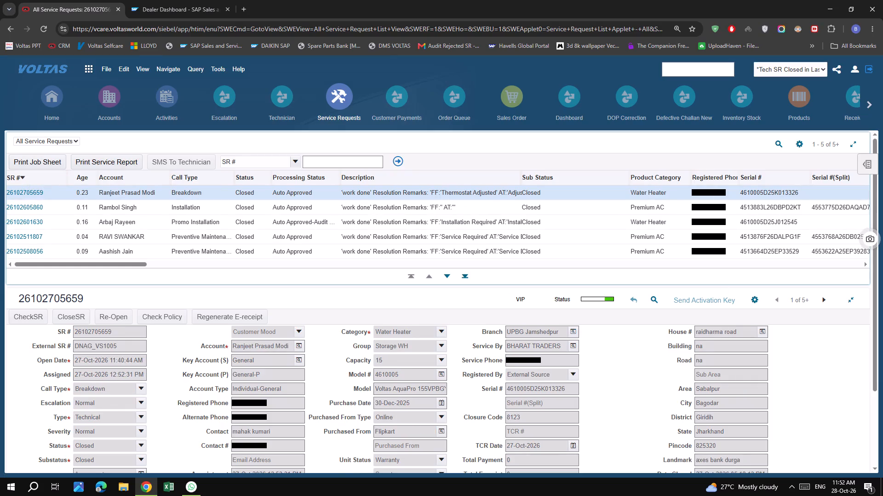
Expand the closed service request list to show more rows and review the processing status of the recent entries.
{"action": "left_click", "coordinate": [856, 144]}
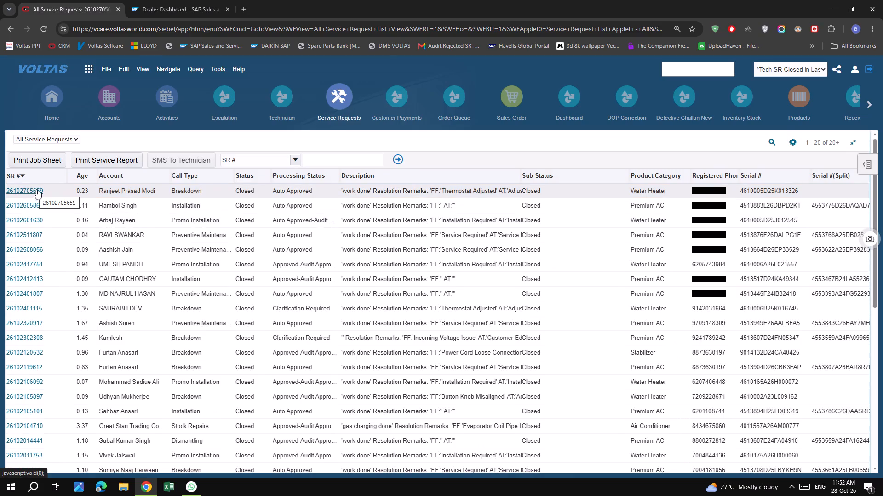
{"action": "scroll", "coordinate": [247, 326], "scroll_direction": "down", "scroll_amount": 4}
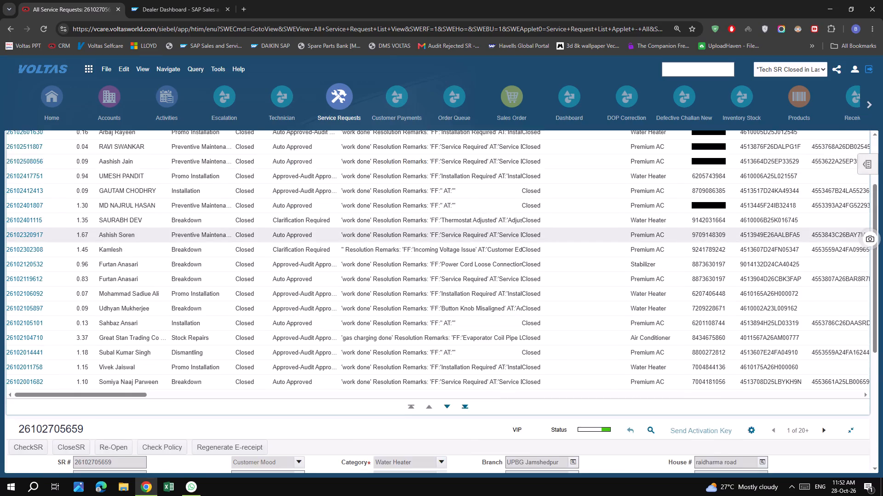
{"action": "scroll", "coordinate": [247, 326], "scroll_direction": "up", "scroll_amount": 4}
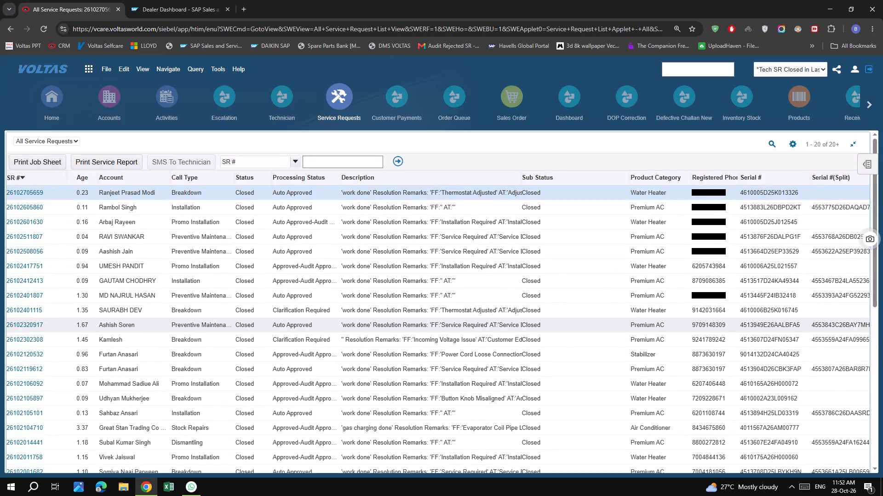
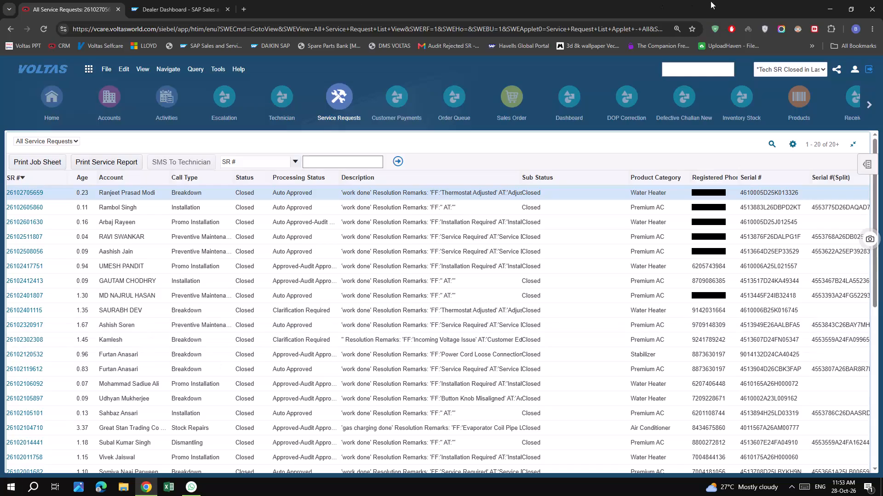
Reload the service request list, filter it to Open SRs, and sort it by SR number in descending order.
{"action": "left_click", "coordinate": [329, 99]}
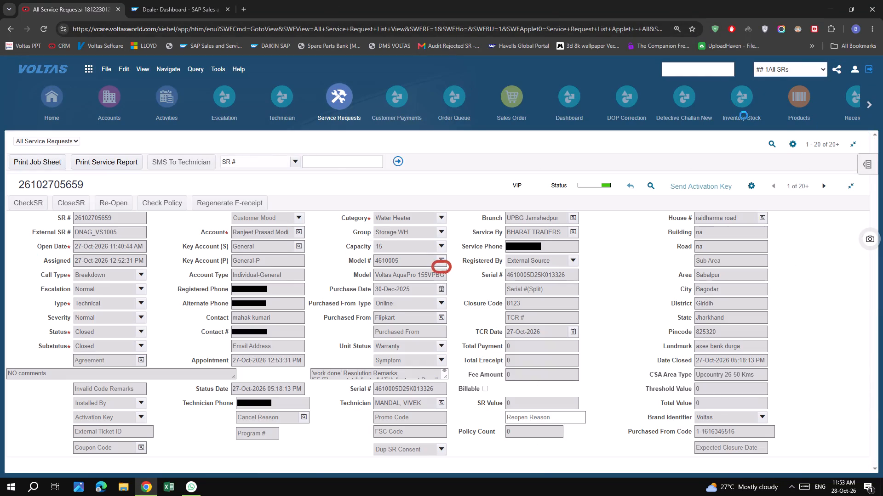
{"action": "left_click", "coordinate": [789, 68]}
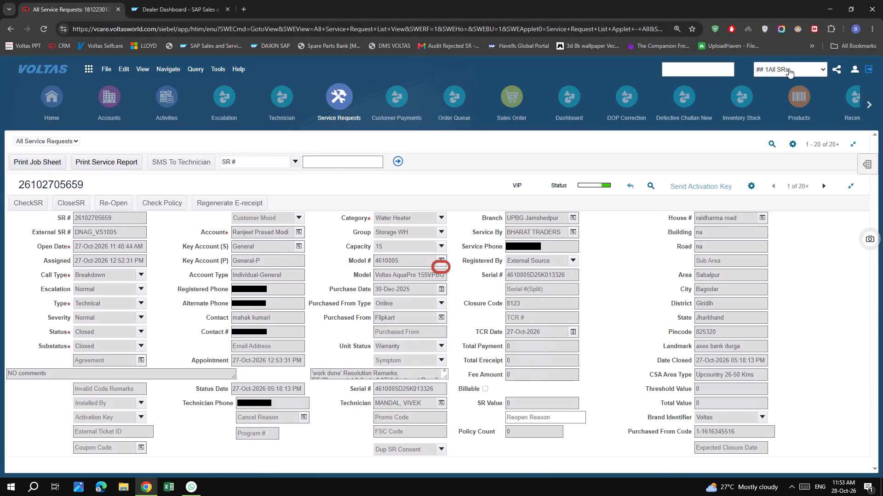
{"action": "left_click", "coordinate": [789, 68]}
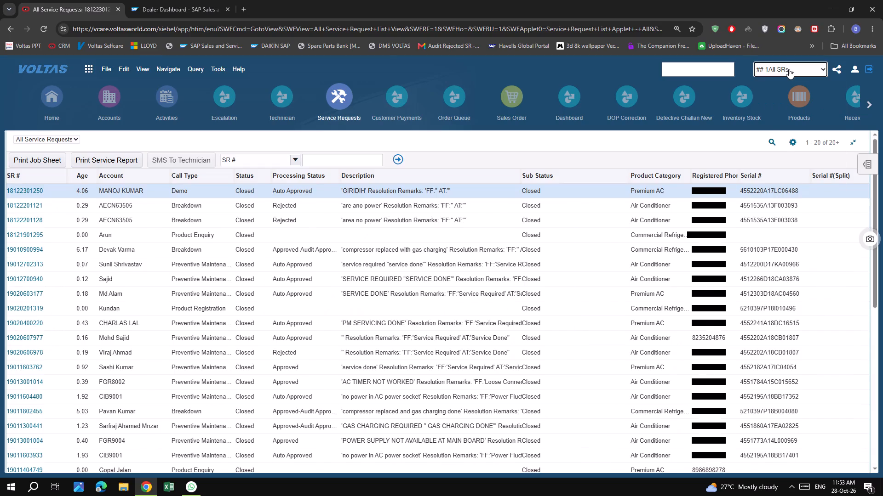
{"action": "left_click", "coordinate": [789, 69]}
{"action": "left_click", "coordinate": [796, 223]}
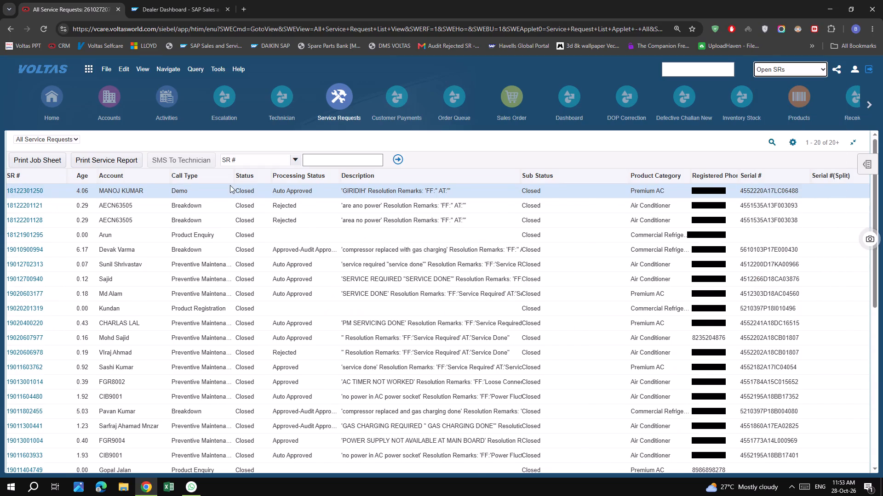
{"action": "left_click", "coordinate": [29, 174]}
{"action": "left_click", "coordinate": [46, 179]}
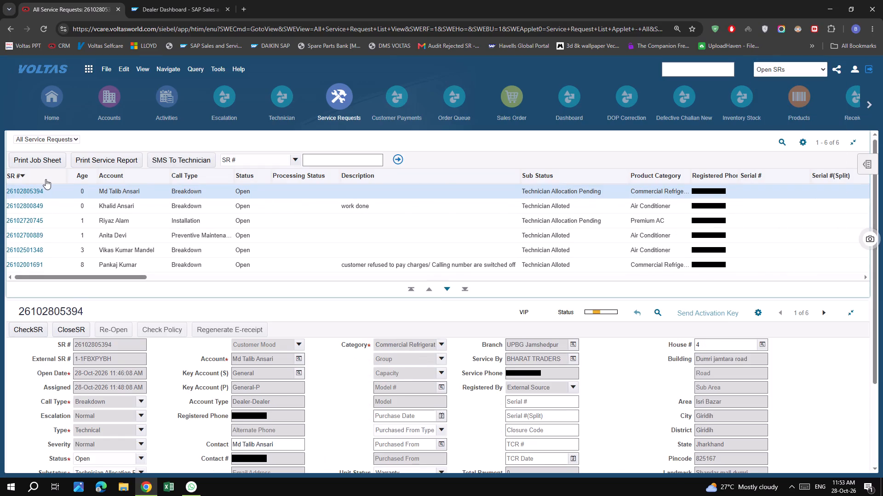
{"action": "left_click", "coordinate": [27, 192]}
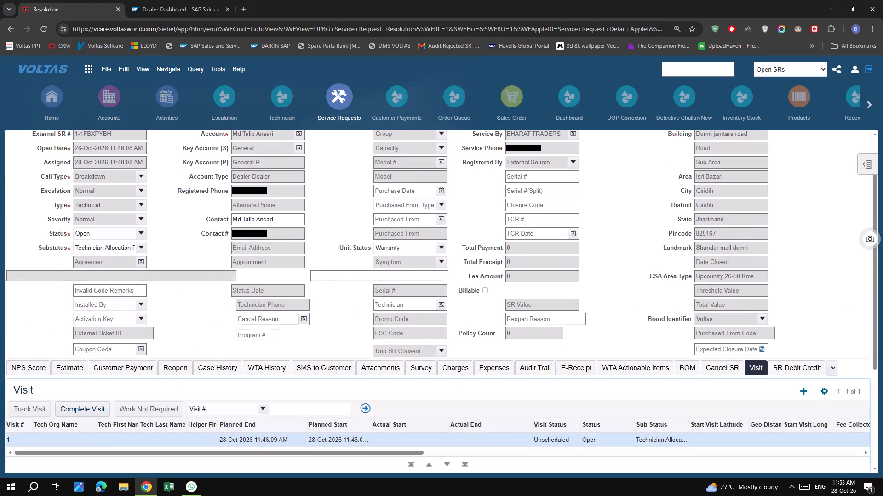
{"action": "scroll", "coordinate": [528, 199], "scroll_direction": "up", "scroll_amount": 7}
{"action": "left_click", "coordinate": [828, 145]}
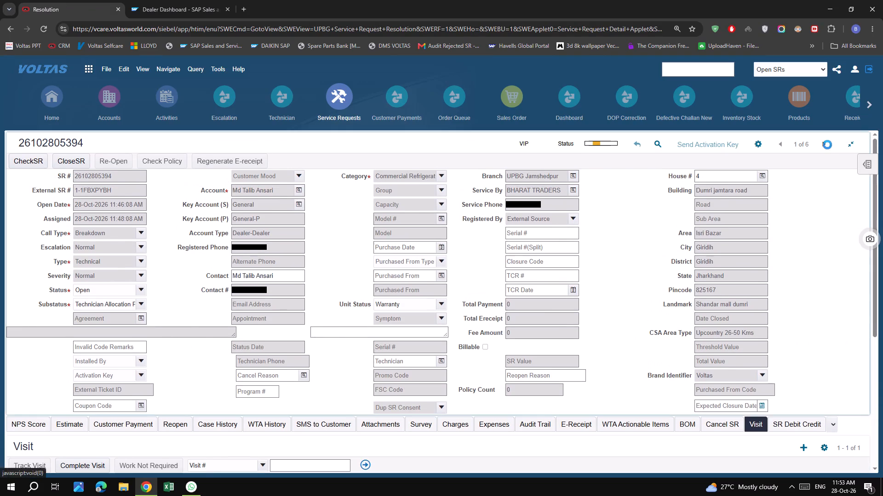
{"action": "left_click", "coordinate": [826, 145]}
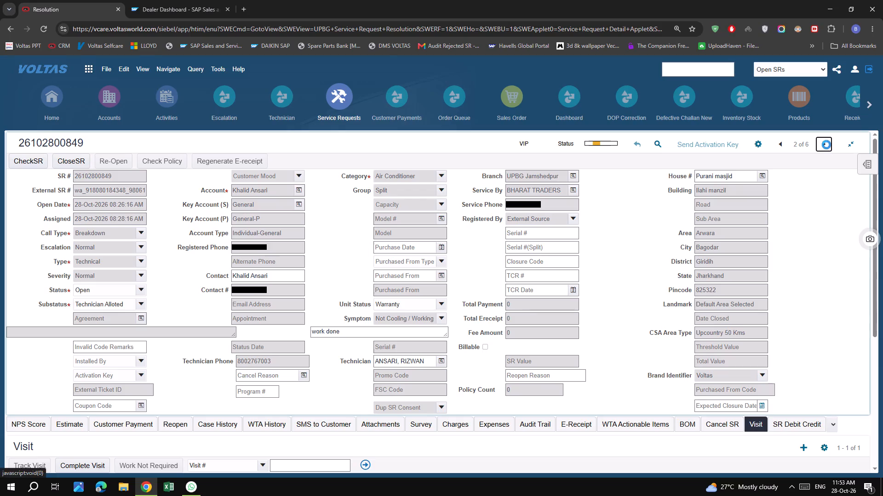
{"action": "left_click", "coordinate": [774, 144]}
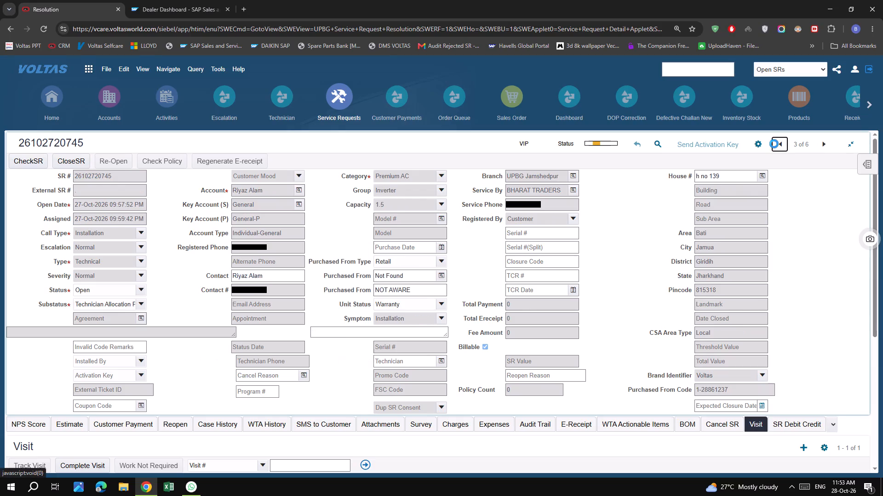
{"action": "left_click", "coordinate": [774, 144]}
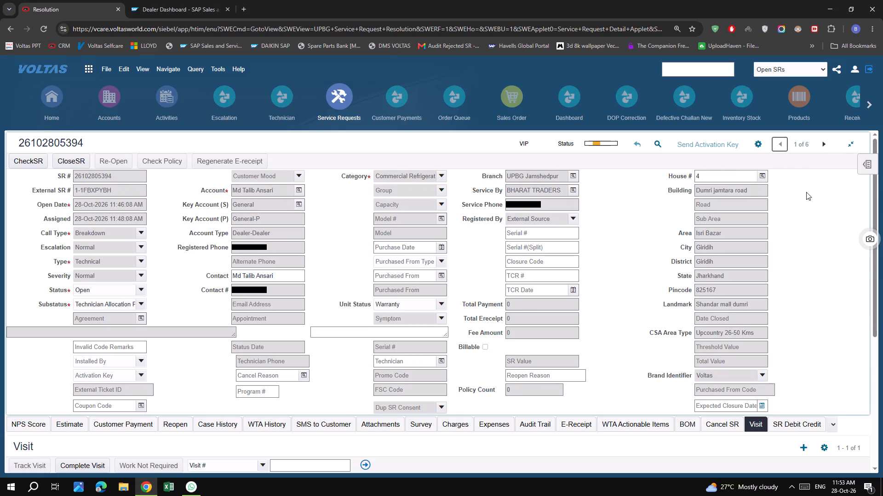
{"action": "left_click", "coordinate": [823, 262]}
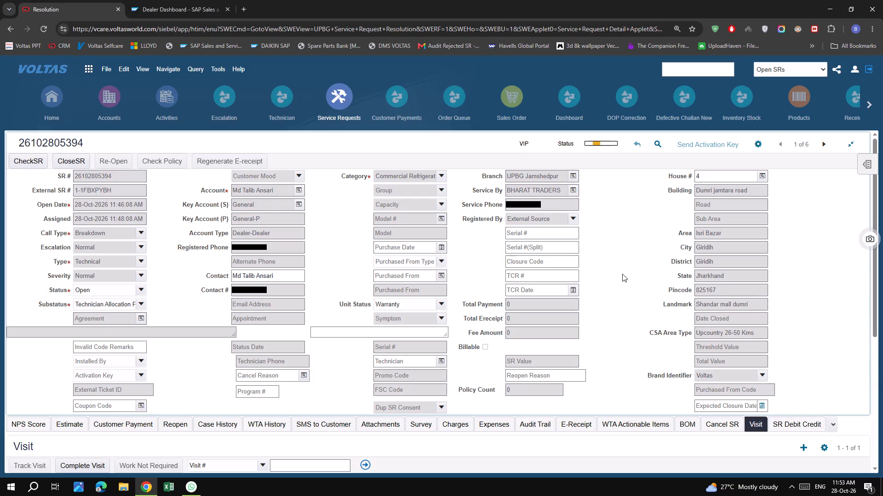
{"action": "left_click", "coordinate": [621, 272]}
{"action": "scroll", "coordinate": [186, 337], "scroll_direction": "down", "scroll_amount": 3}
{"action": "left_click", "coordinate": [103, 328]}
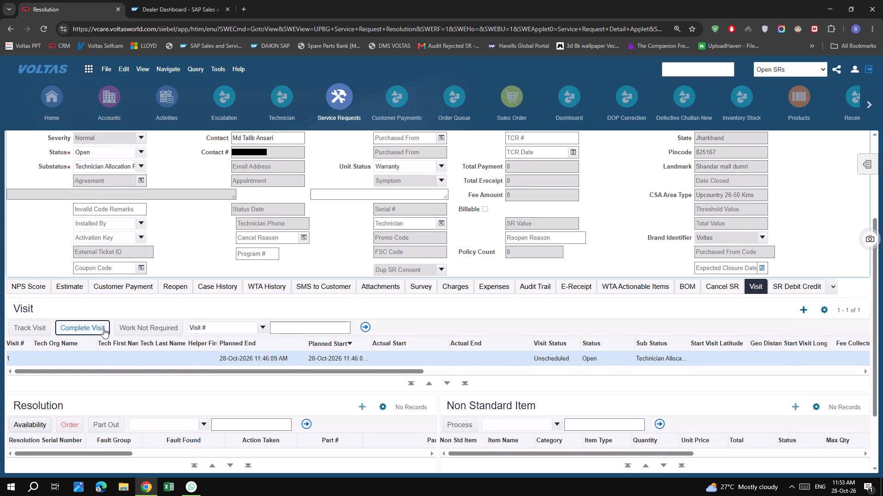
{"action": "key", "text": "Return"}
{"action": "left_click", "coordinate": [133, 360]}
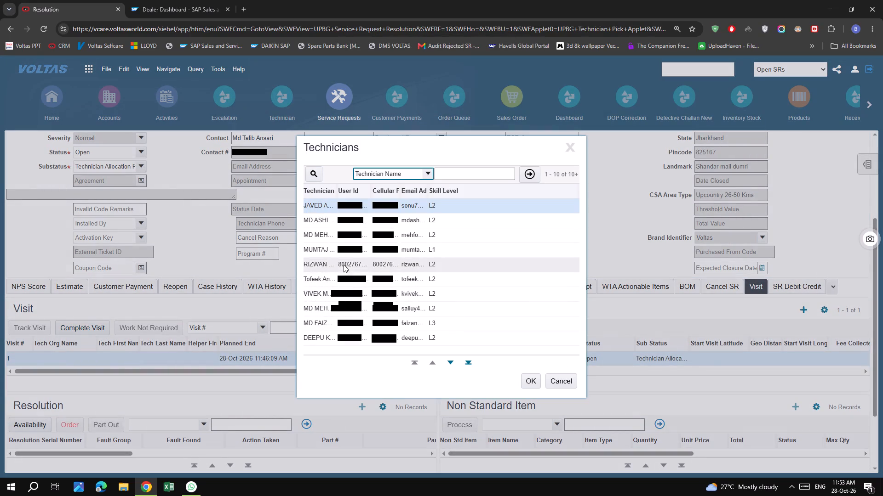
{"action": "left_click", "coordinate": [344, 263]}
{"action": "left_click", "coordinate": [542, 383]}
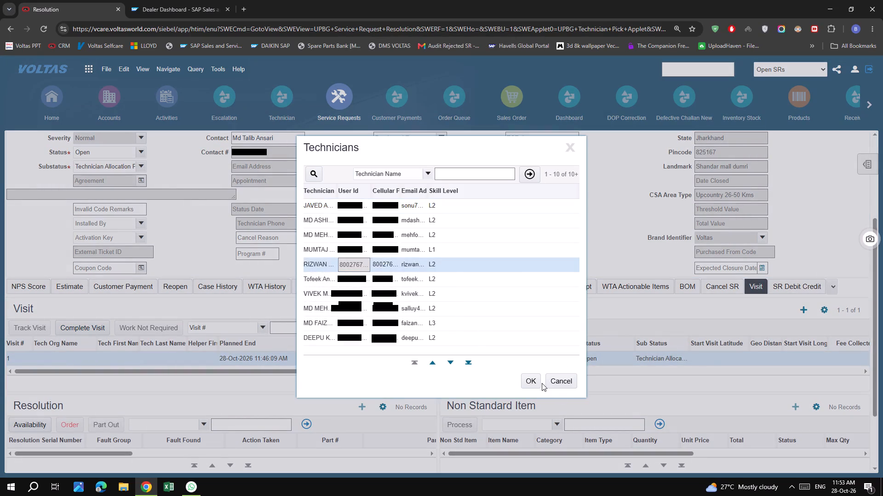
{"action": "left_click", "coordinate": [539, 380]}
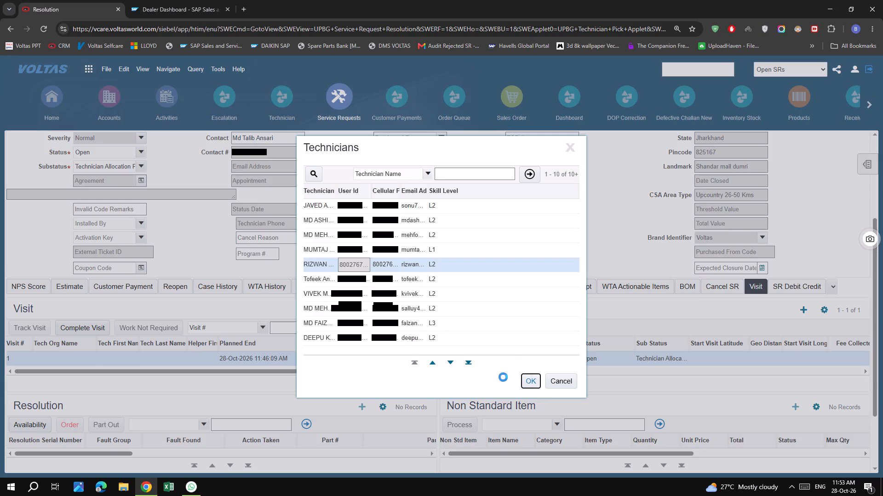
{"action": "left_click", "coordinate": [367, 328]}
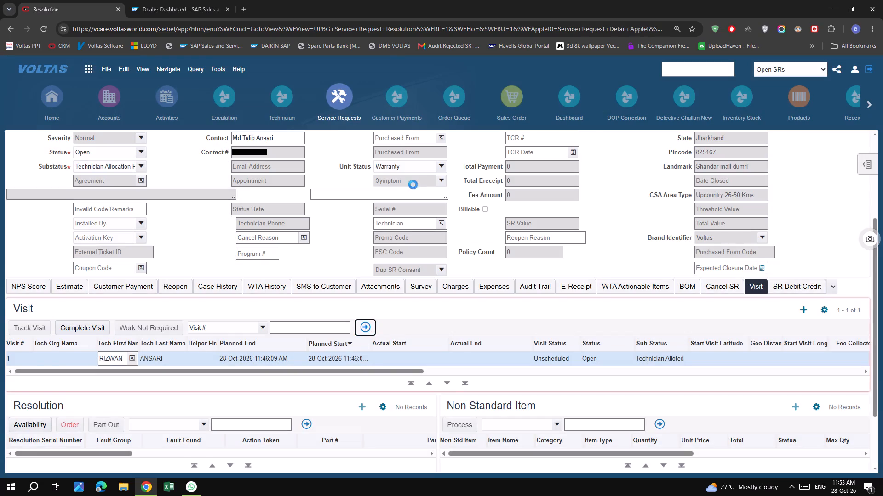
{"action": "scroll", "coordinate": [622, 243], "scroll_direction": "up", "scroll_amount": 10}
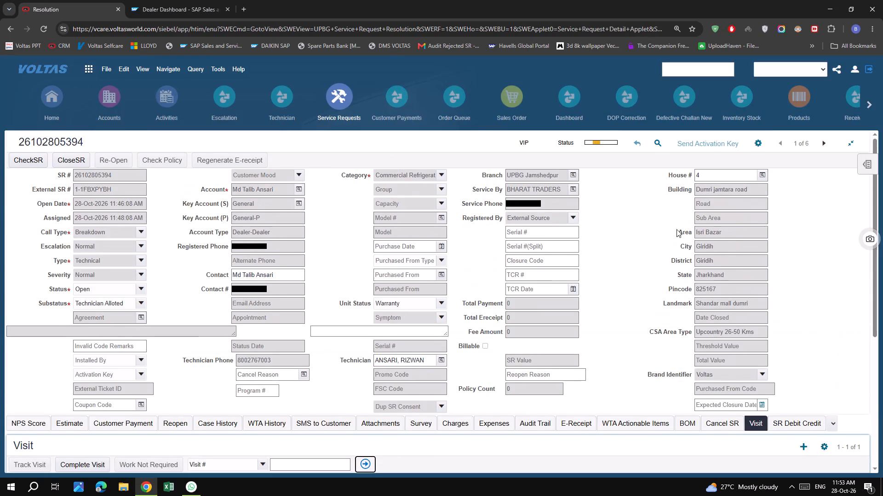
{"action": "left_click", "coordinate": [823, 145]}
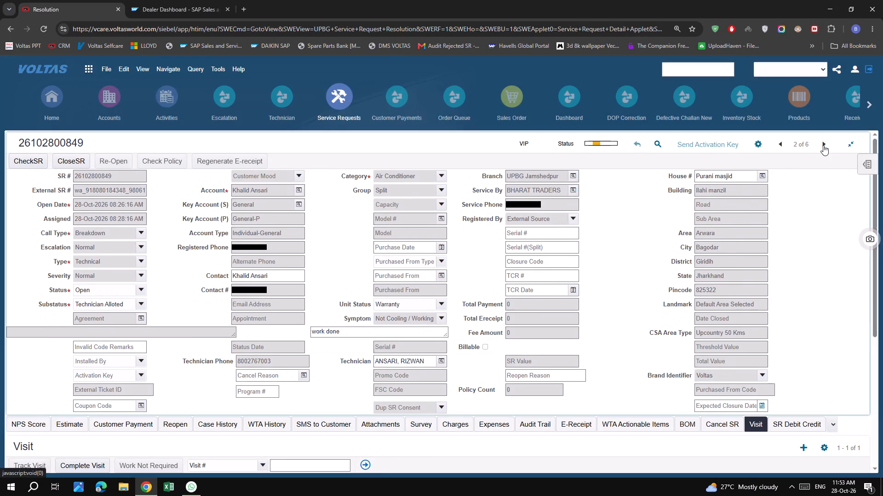
{"action": "scroll", "coordinate": [799, 183], "scroll_direction": "down", "scroll_amount": 5}
{"action": "scroll", "coordinate": [792, 201], "scroll_direction": "up", "scroll_amount": 6}
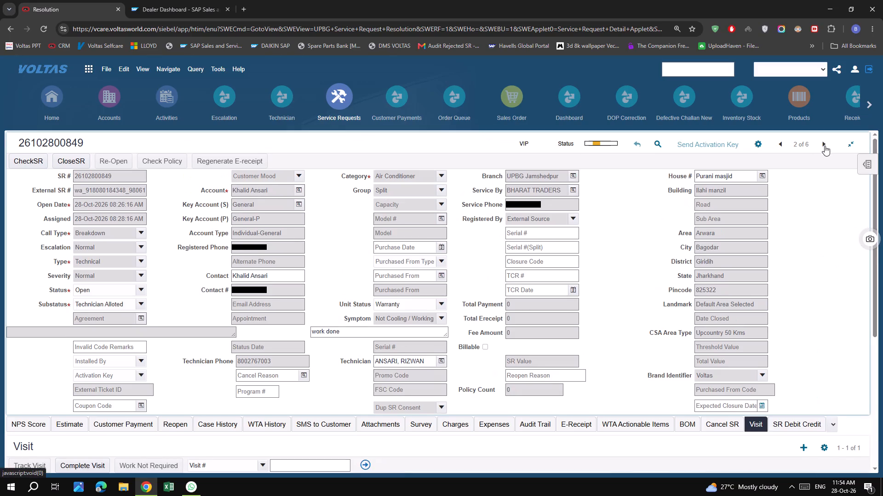
{"action": "left_click", "coordinate": [824, 146]}
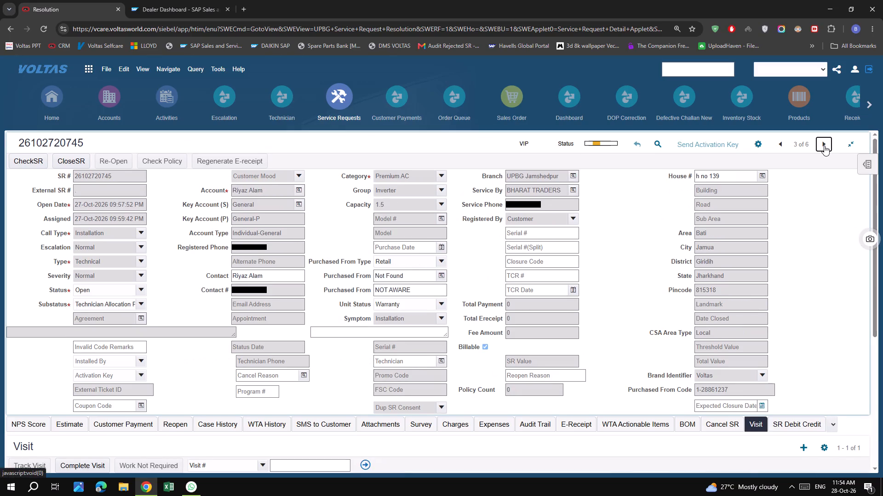
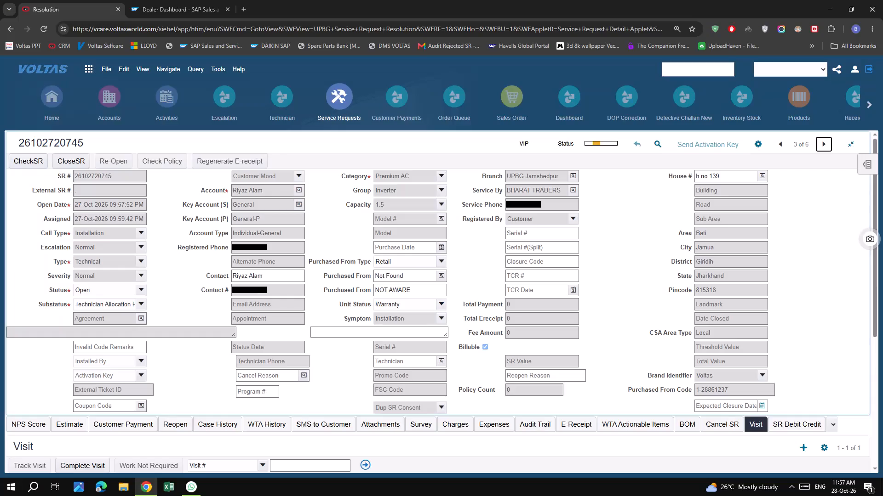
Open a new browser tab.
{"action": "left_click", "coordinate": [250, 6]}
{"action": "left_click", "coordinate": [240, 10]}
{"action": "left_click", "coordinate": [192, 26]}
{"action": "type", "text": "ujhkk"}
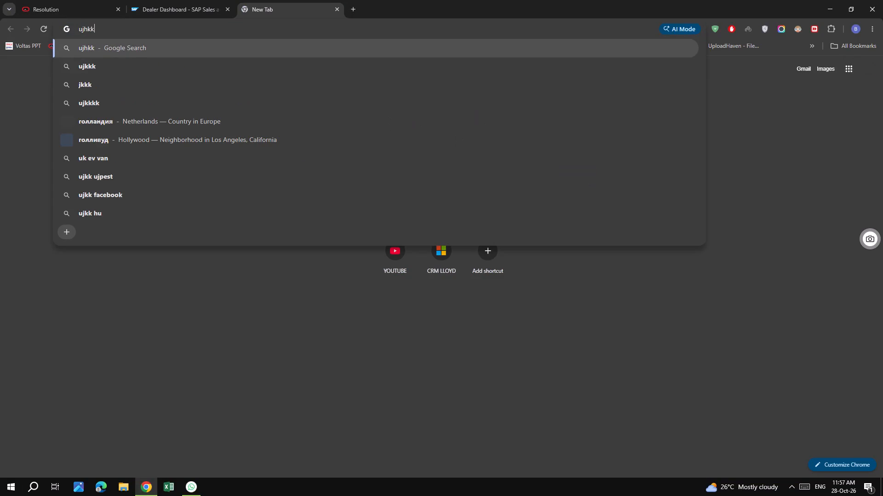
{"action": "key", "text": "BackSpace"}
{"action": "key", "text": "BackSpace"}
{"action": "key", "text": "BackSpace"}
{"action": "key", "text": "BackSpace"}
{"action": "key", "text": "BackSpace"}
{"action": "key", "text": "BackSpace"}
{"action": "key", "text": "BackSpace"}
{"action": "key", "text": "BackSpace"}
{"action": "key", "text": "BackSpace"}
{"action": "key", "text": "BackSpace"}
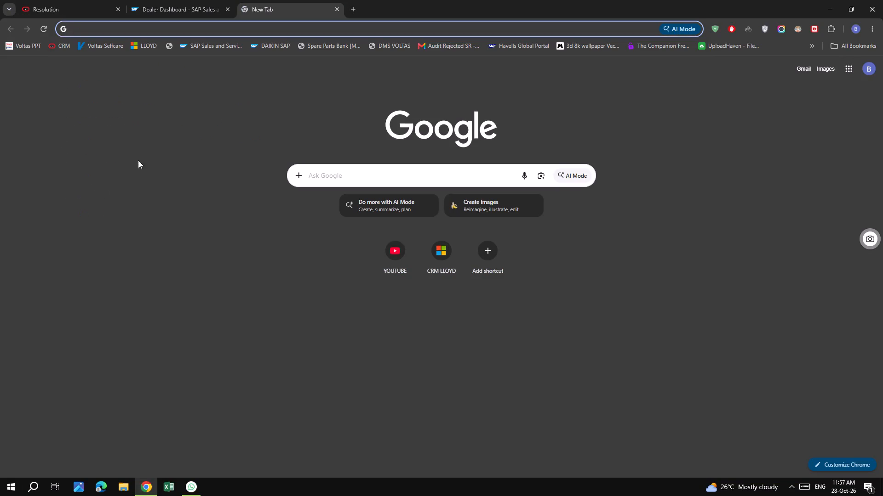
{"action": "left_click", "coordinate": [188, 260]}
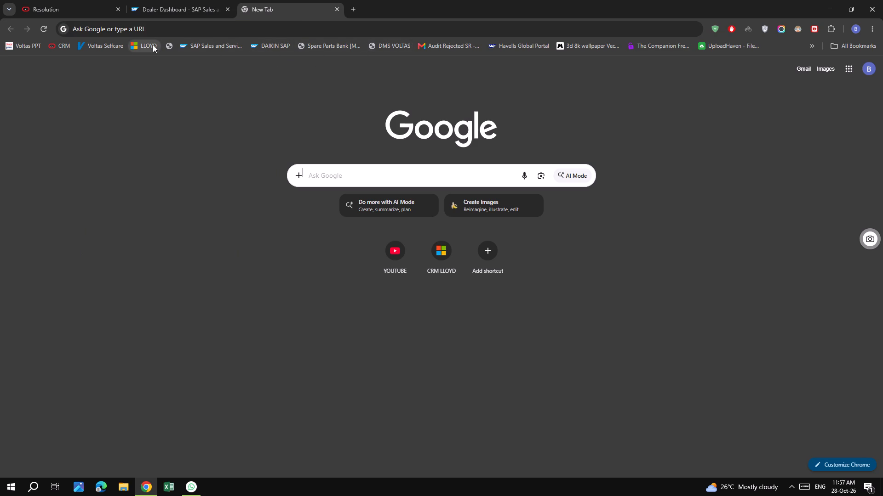
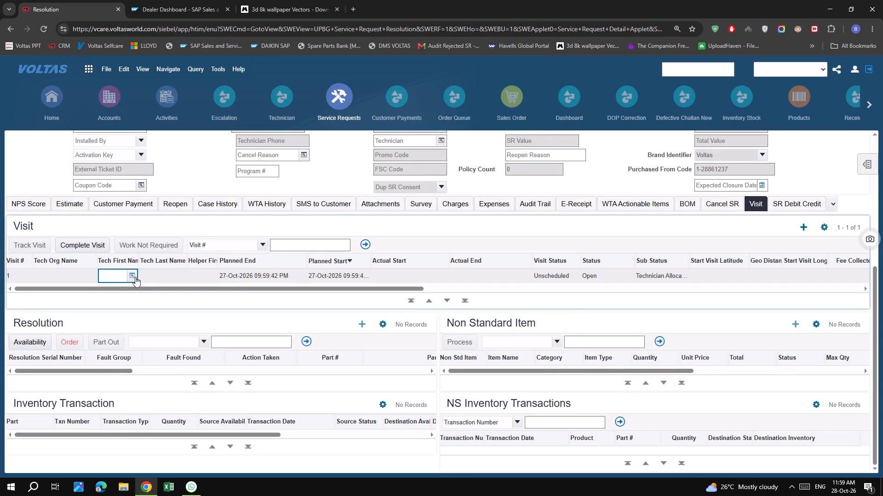
{"action": "left_click", "coordinate": [135, 277]}
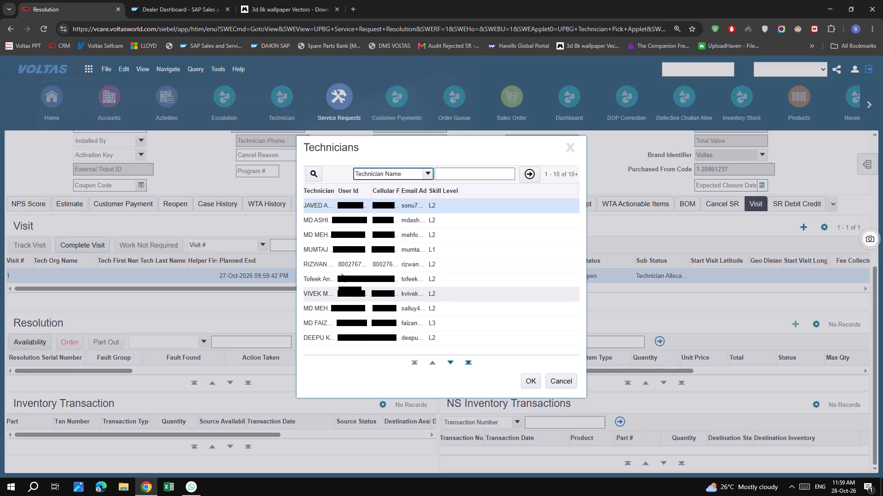
{"action": "left_click", "coordinate": [342, 321]}
{"action": "left_click", "coordinate": [533, 379]}
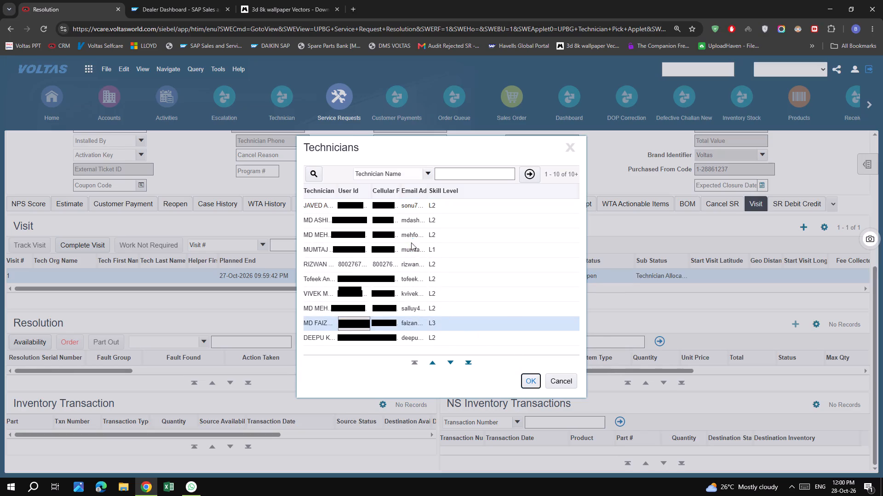
{"action": "left_click", "coordinate": [362, 246]}
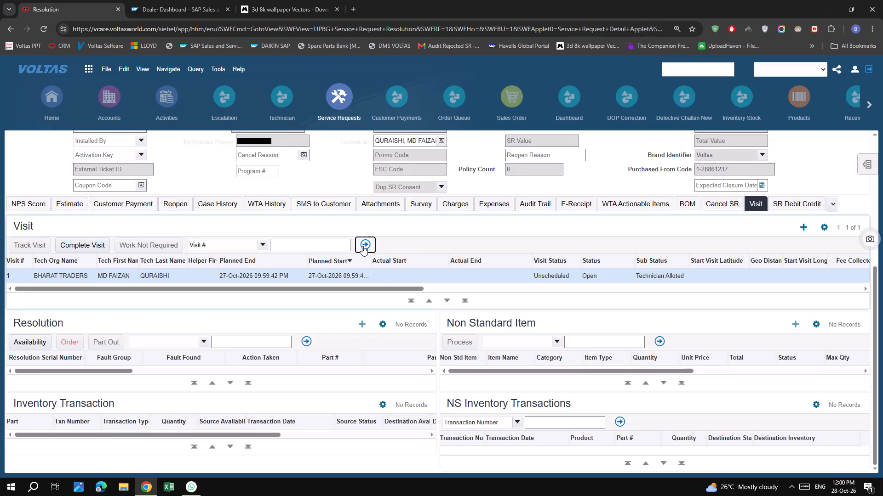
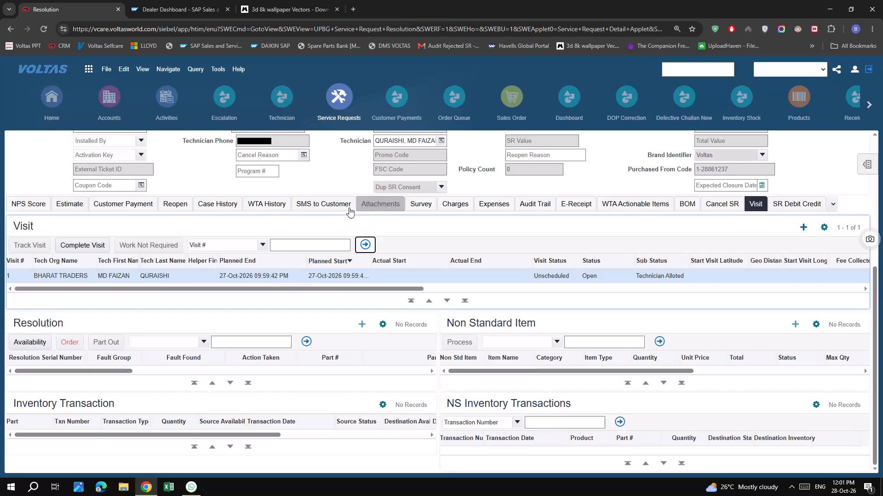
{"action": "left_click", "coordinate": [325, 206]}
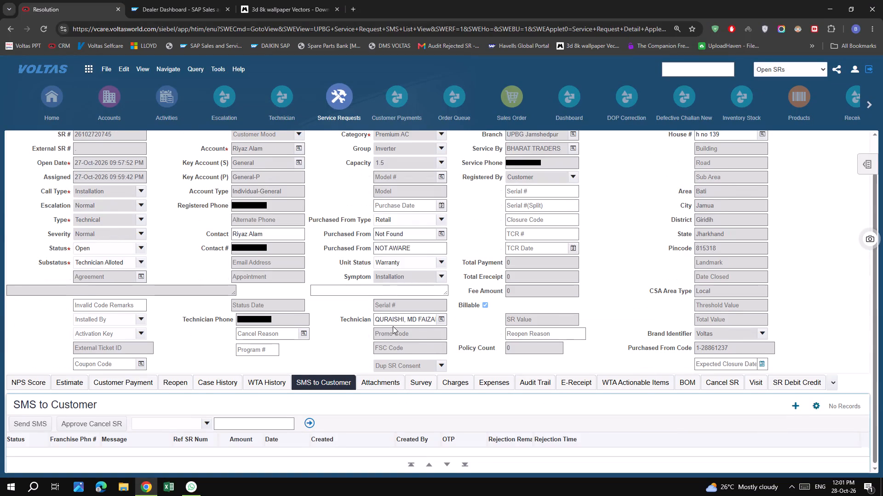
{"action": "scroll", "coordinate": [397, 337], "scroll_direction": "down", "scroll_amount": 7}
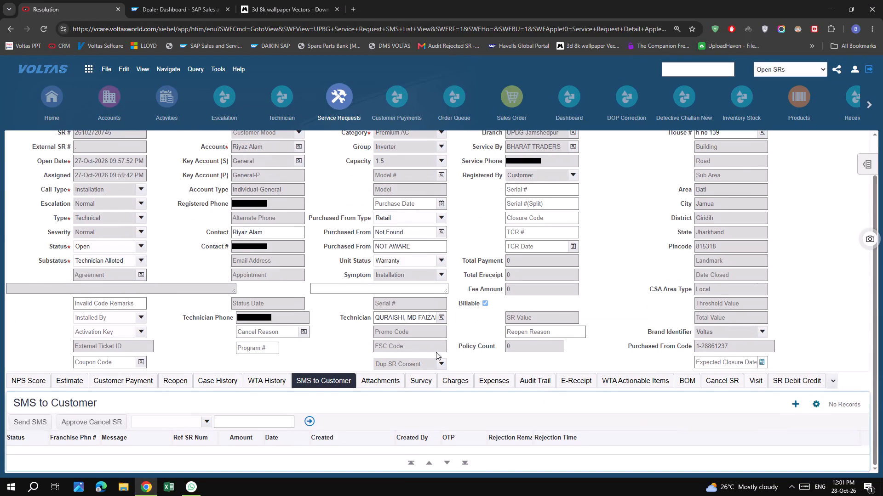
{"action": "scroll", "coordinate": [448, 354], "scroll_direction": "up", "scroll_amount": 6}
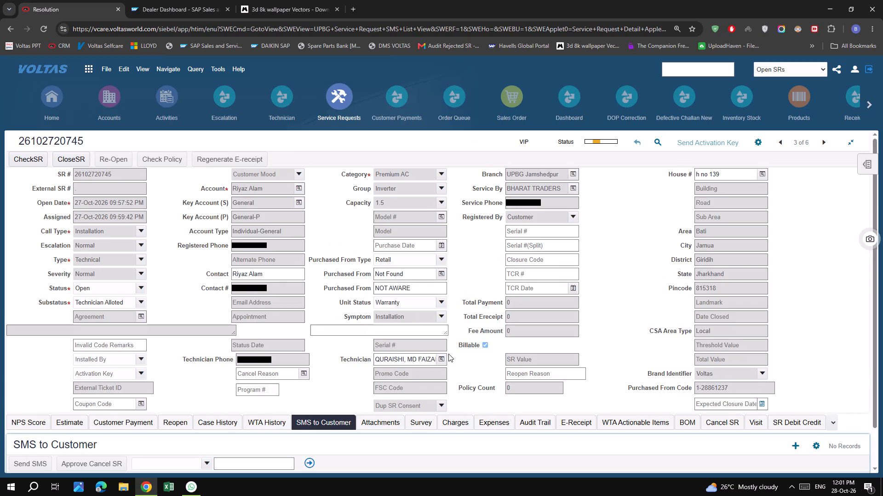
{"action": "scroll", "coordinate": [215, 304], "scroll_direction": "up", "scroll_amount": 7}
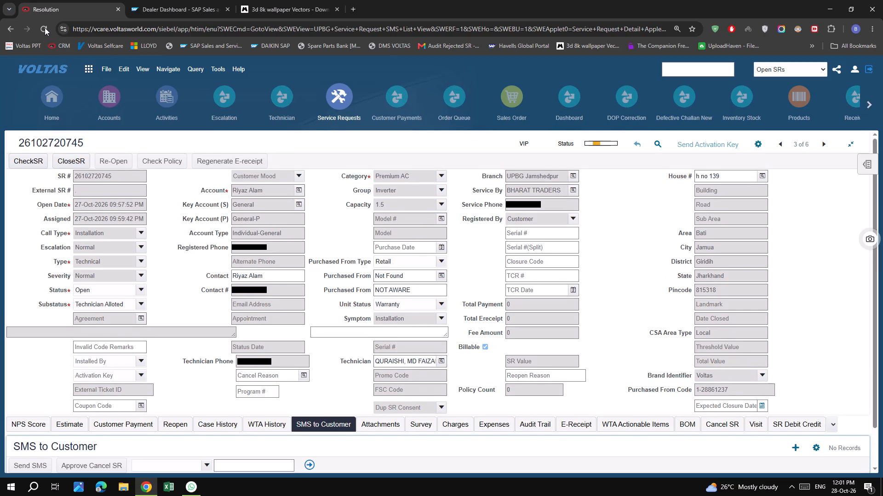
{"action": "left_click", "coordinate": [46, 27]}
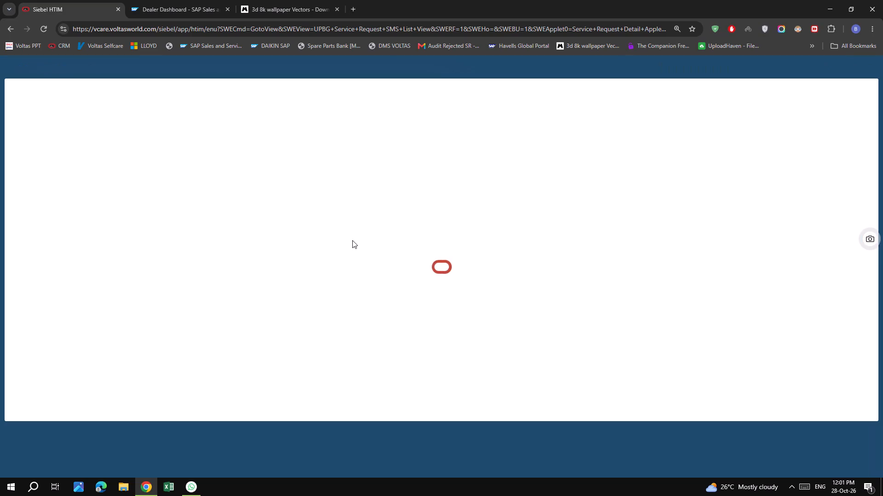
{"action": "scroll", "coordinate": [539, 360], "scroll_direction": "up", "scroll_amount": 6}
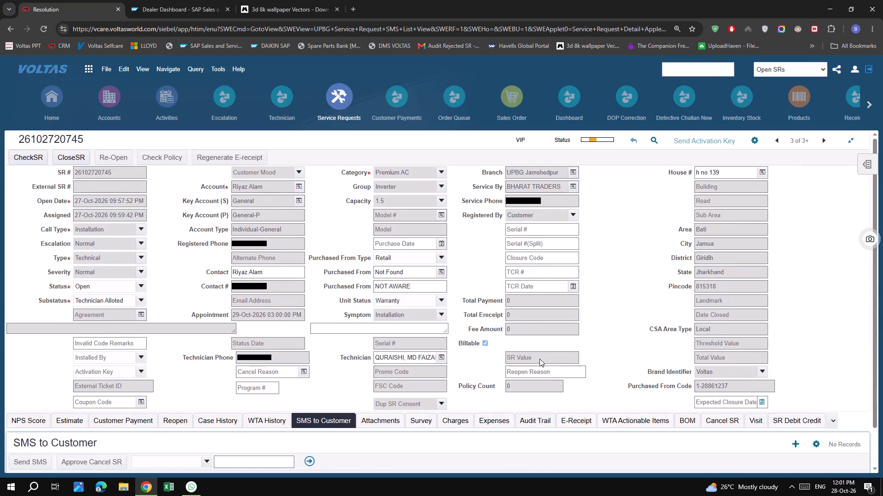
{"action": "scroll", "coordinate": [589, 329], "scroll_direction": "down", "scroll_amount": 6}
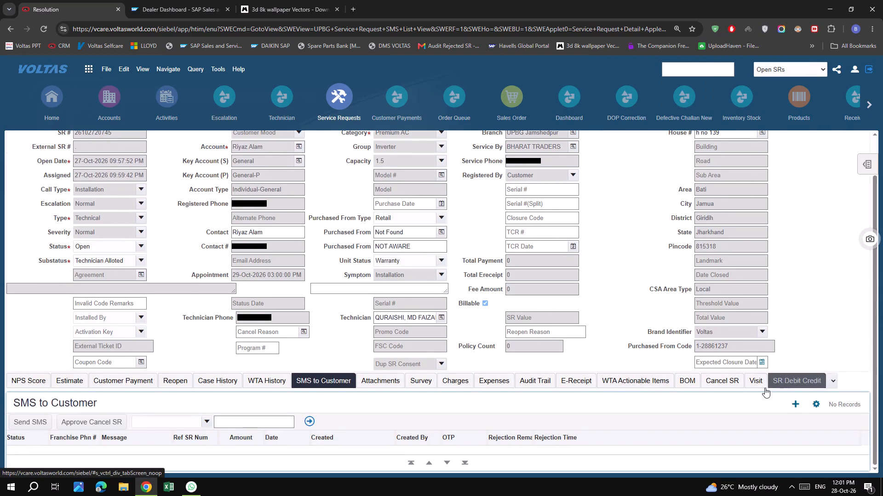
{"action": "left_click", "coordinate": [757, 382]}
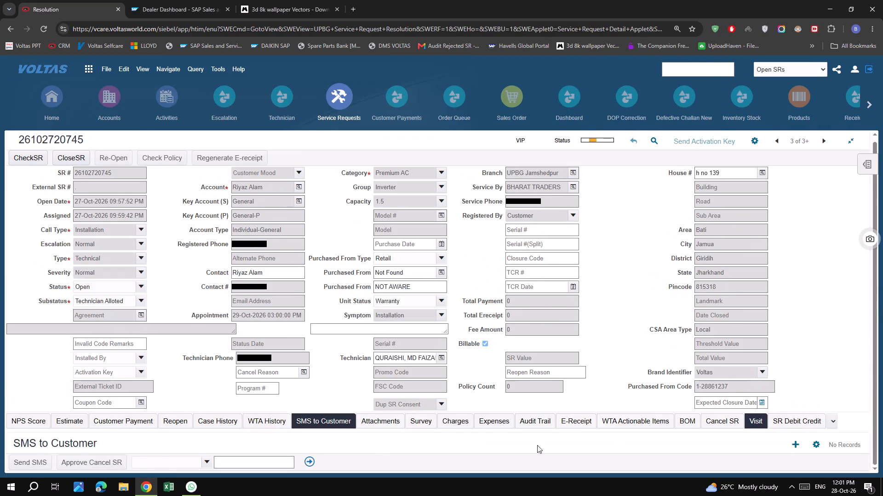
{"action": "scroll", "coordinate": [396, 406], "scroll_direction": "up", "scroll_amount": 5}
{"action": "scroll", "coordinate": [396, 406], "scroll_direction": "down", "scroll_amount": 4}
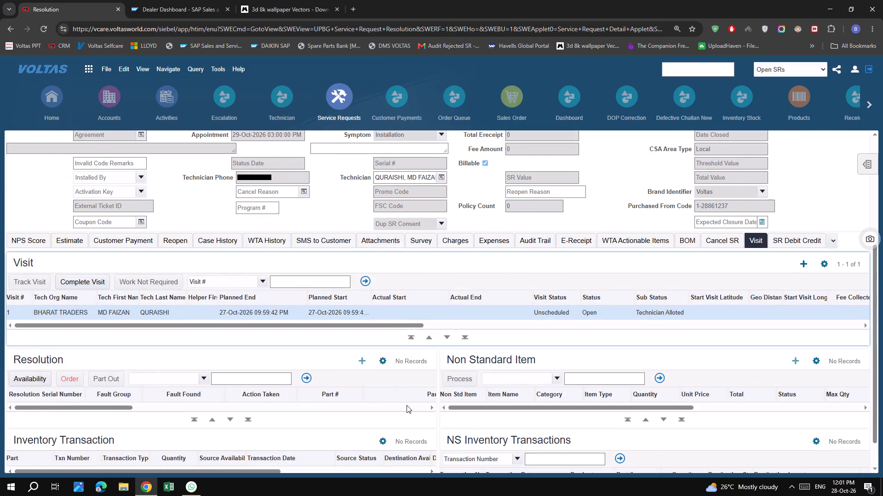
{"action": "scroll", "coordinate": [418, 404], "scroll_direction": "up", "scroll_amount": 6}
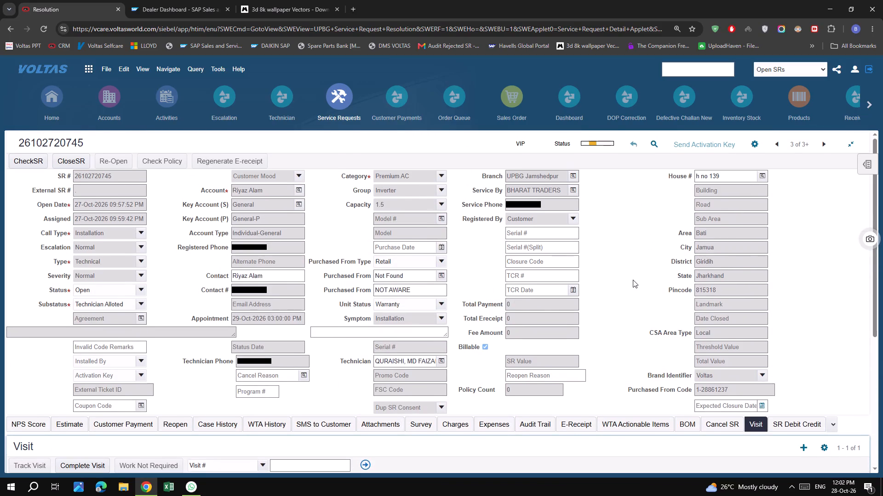
{"action": "left_click", "coordinate": [633, 280]}
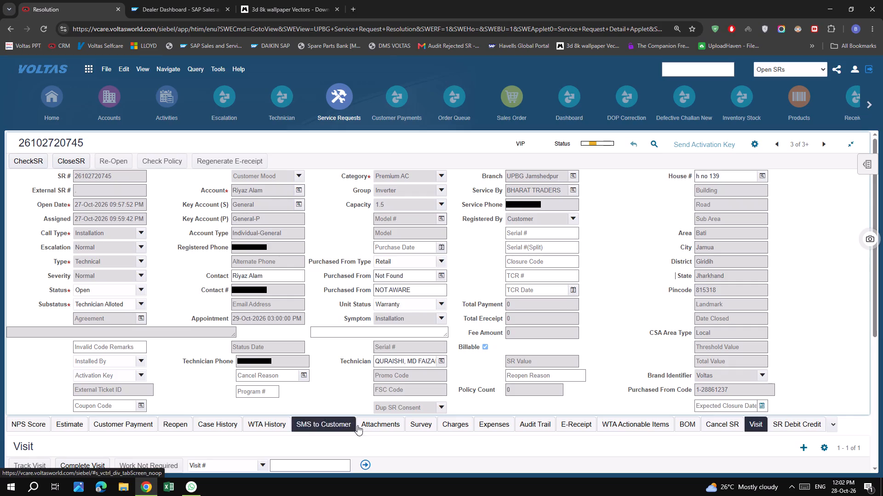
{"action": "left_click", "coordinate": [335, 425]}
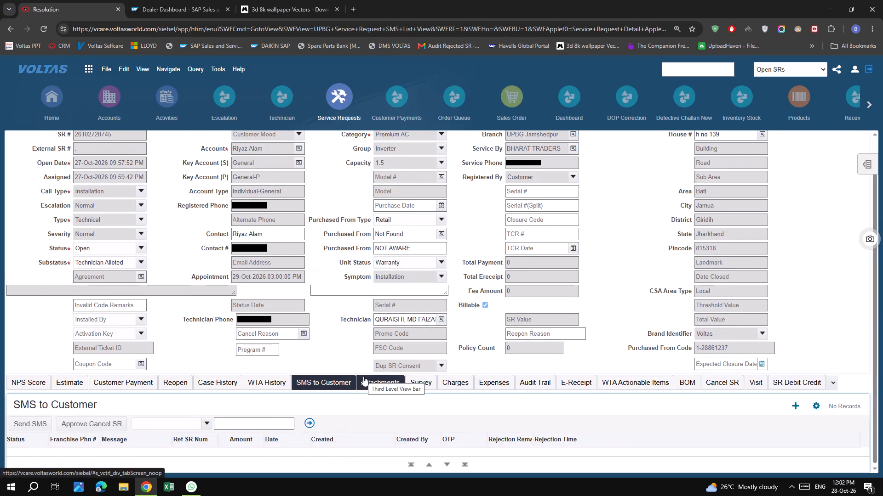
{"action": "left_click", "coordinate": [661, 263]}
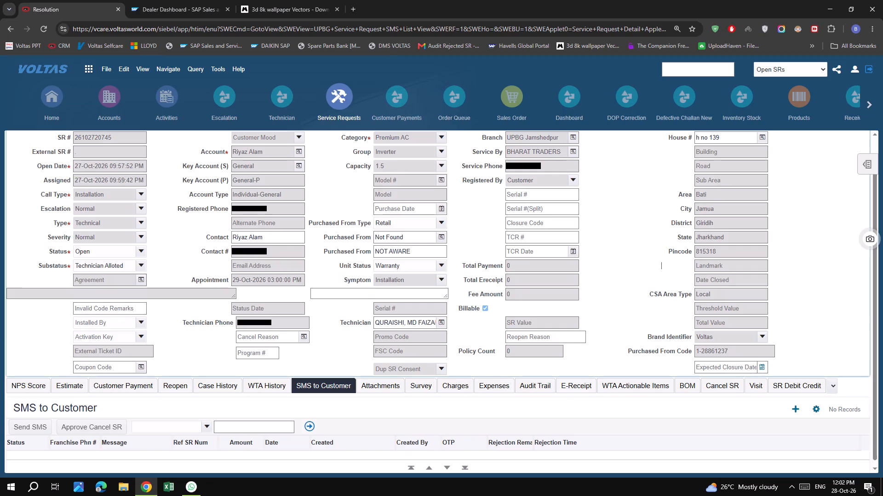
{"action": "scroll", "coordinate": [532, 110], "scroll_direction": "up", "scroll_amount": 7}
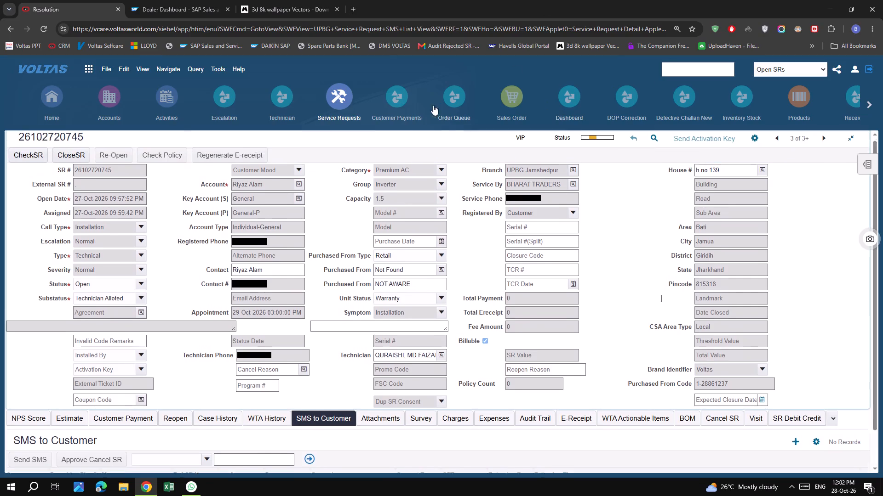
Return to the service request list, filter it to Open SRs and sort by SR # in descending order.
{"action": "left_click", "coordinate": [330, 97]}
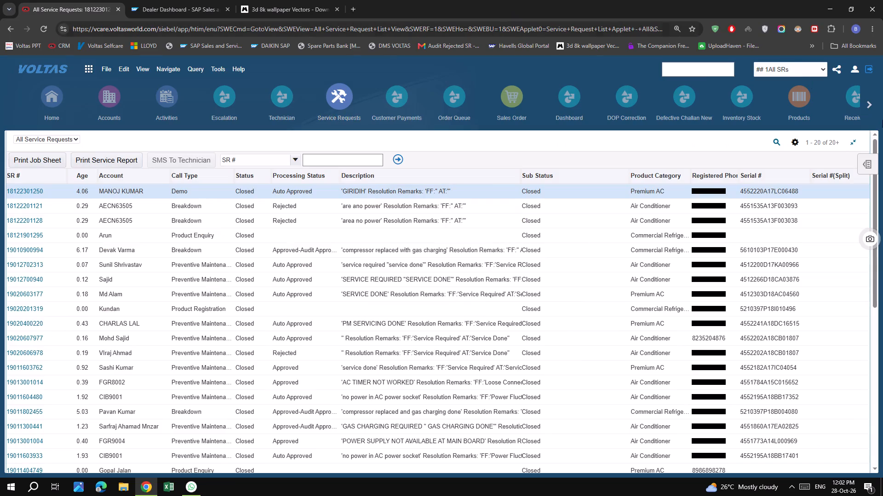
{"action": "left_click", "coordinate": [786, 66]}
{"action": "left_click", "coordinate": [803, 225]}
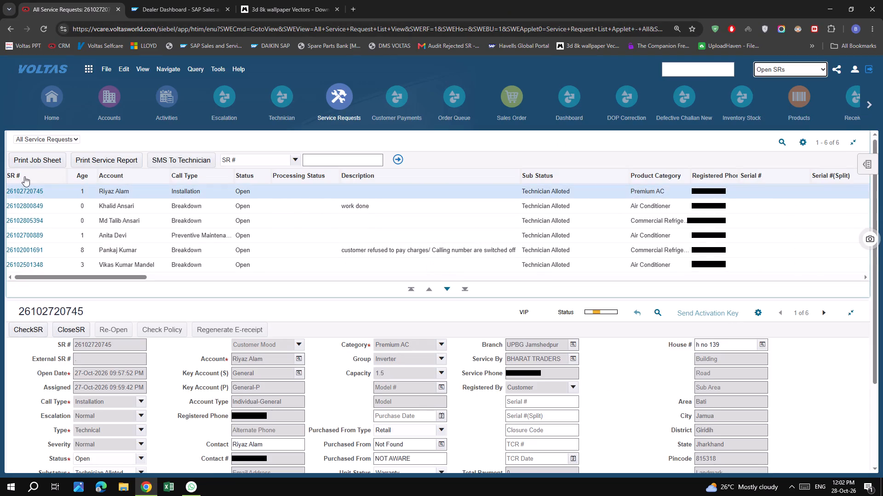
{"action": "left_click", "coordinate": [26, 175]}
{"action": "left_click", "coordinate": [46, 177]}
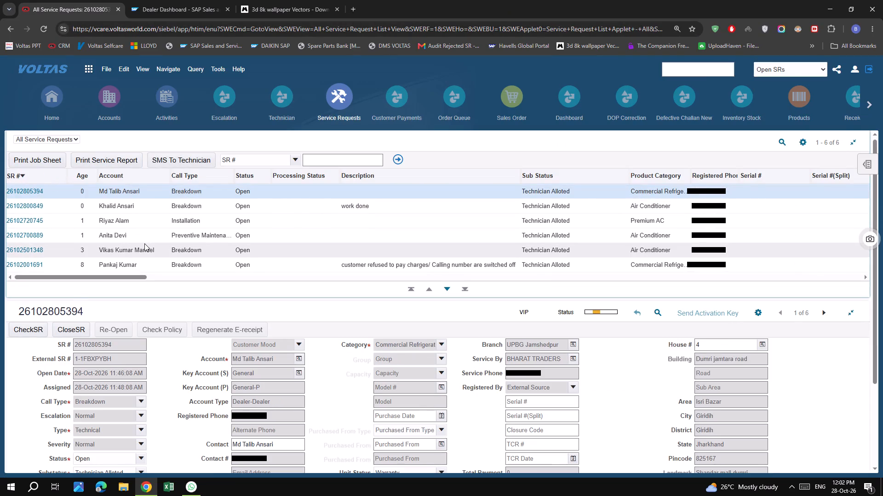
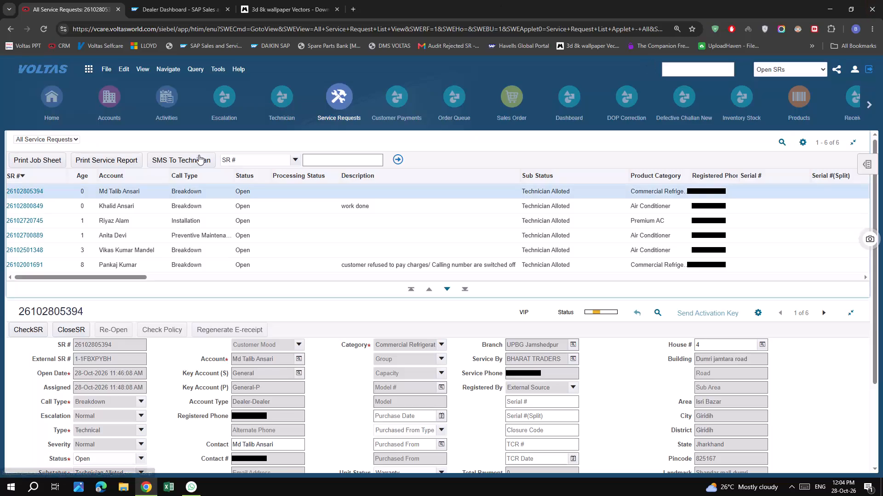
{"action": "left_click", "coordinate": [358, 223]}
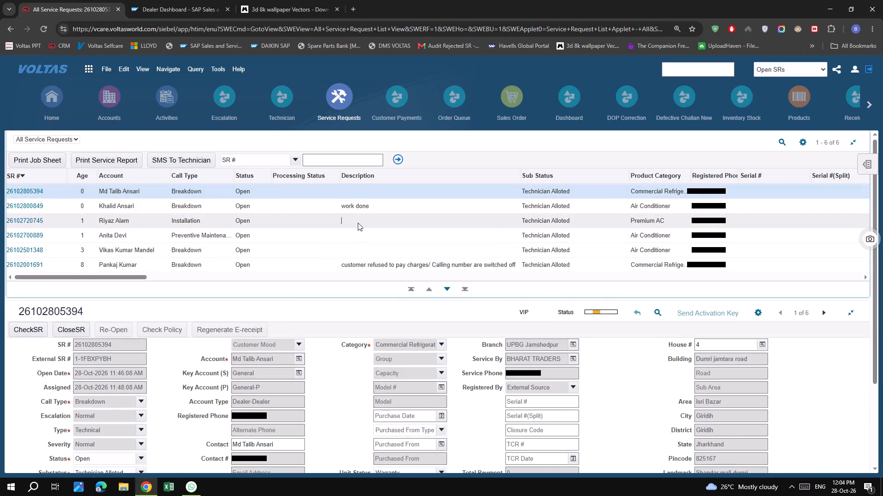
{"action": "type", "text": "re"}
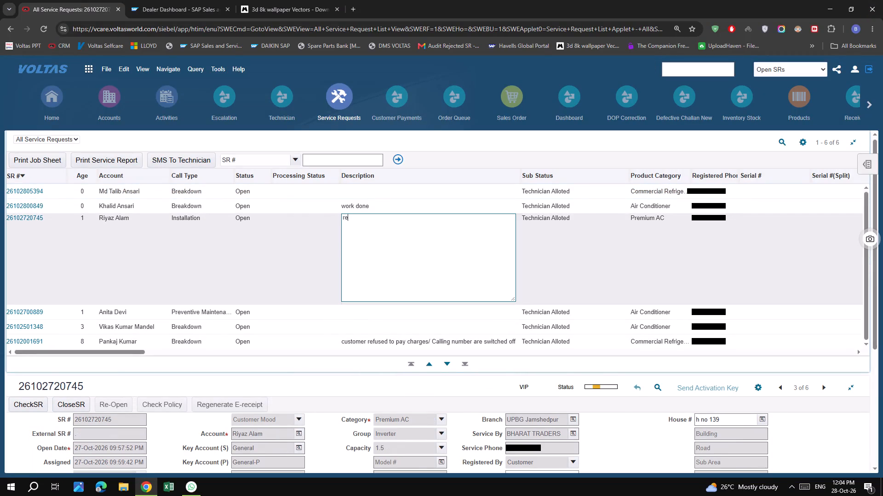
{"action": "key", "text": "s"}
{"action": "type", "text": "chedule for to,orrow"}
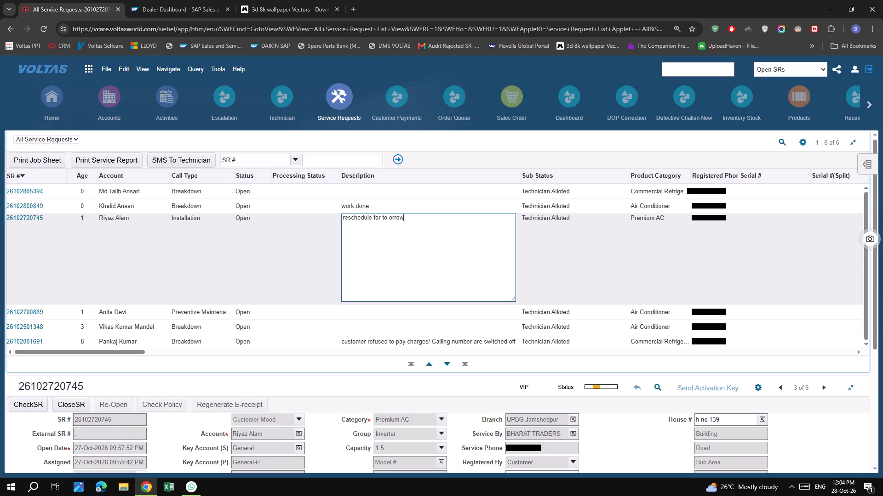
{"action": "left_click", "coordinate": [389, 217]}
{"action": "key", "text": "BackSpace"}
{"action": "key", "text": "m"}
{"action": "key", "text": "ctrl+s"}
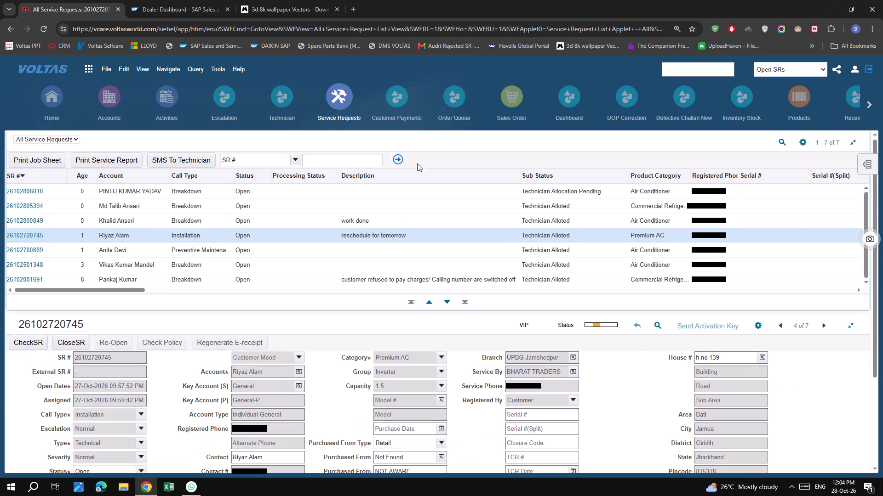
Refresh the service request list with a blank SR # search and reapply the Open SRs filter.
{"action": "left_click", "coordinate": [427, 157]}
{"action": "left_click", "coordinate": [398, 157]}
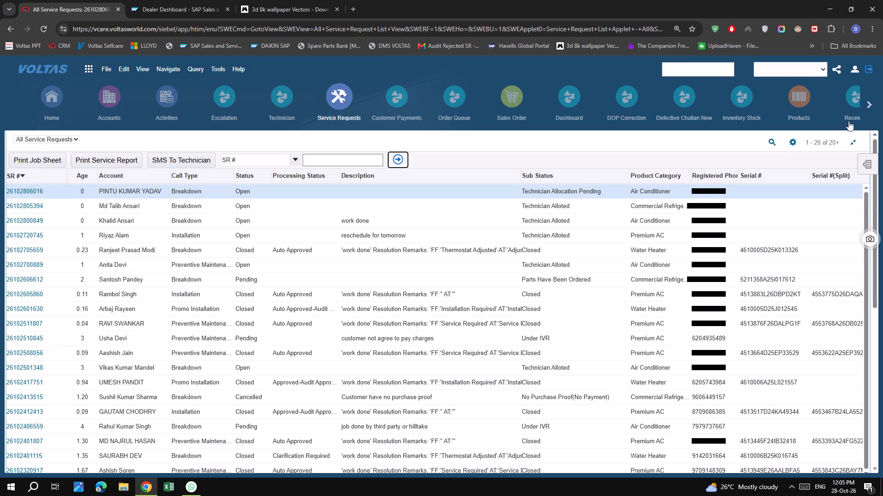
{"action": "left_click", "coordinate": [795, 65]}
{"action": "left_click", "coordinate": [808, 237]}
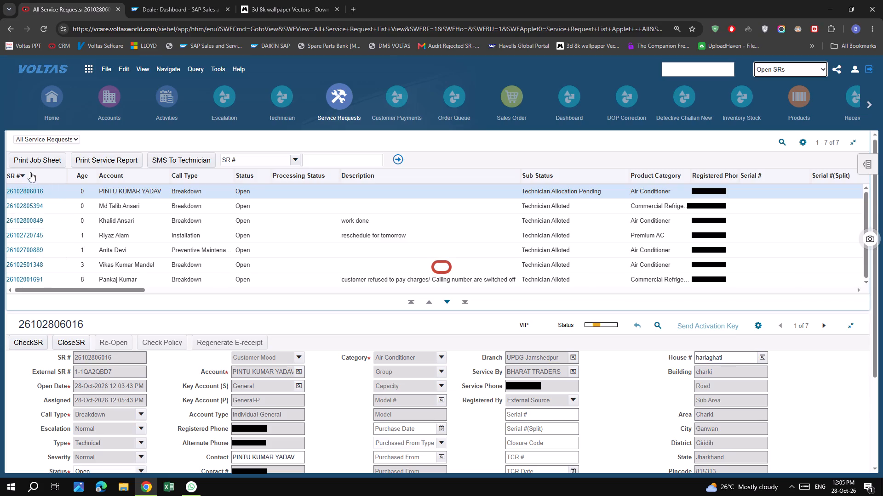
{"action": "left_click", "coordinate": [37, 189]}
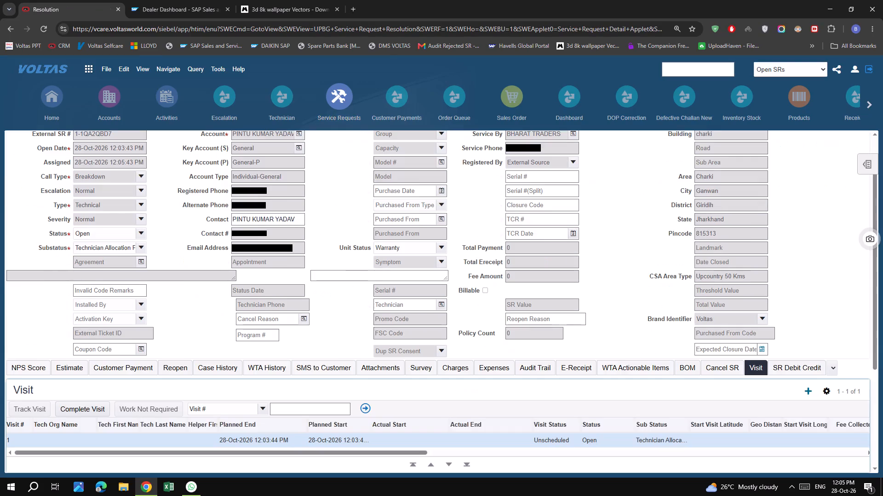
{"action": "scroll", "coordinate": [231, 211], "scroll_direction": "up", "scroll_amount": 7}
{"action": "double_click", "coordinate": [133, 178]}
{"action": "key", "text": "ctrl+c"}
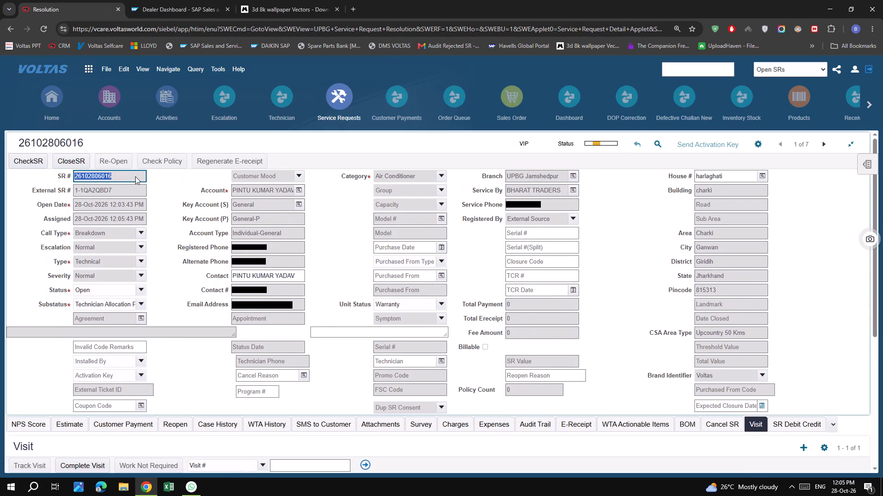
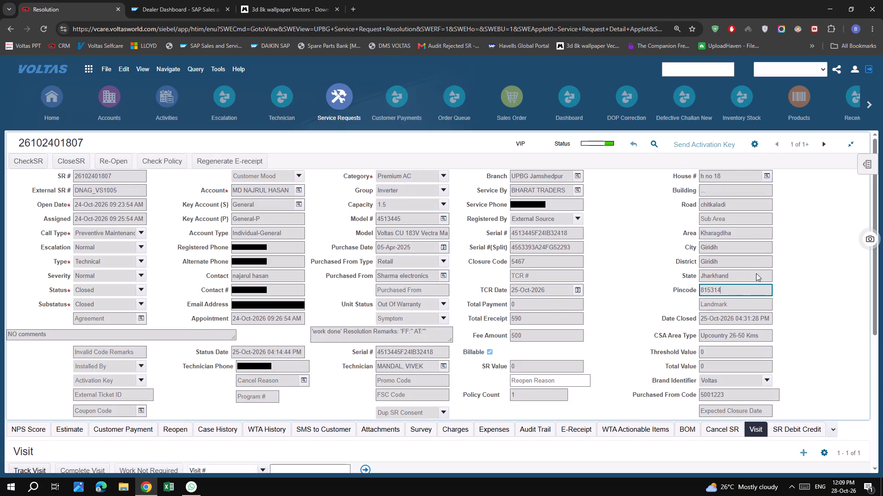
{"action": "left_click", "coordinate": [828, 143]}
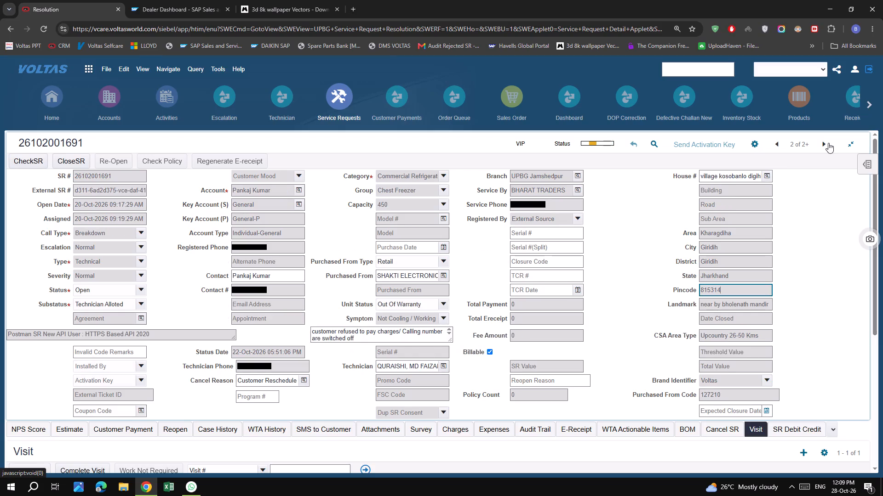
{"action": "left_click", "coordinate": [828, 143]}
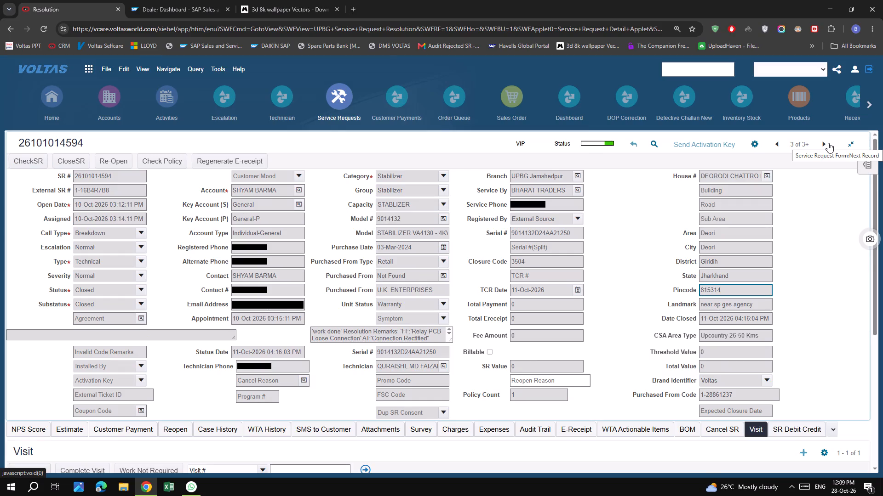
{"action": "left_click", "coordinate": [633, 260]}
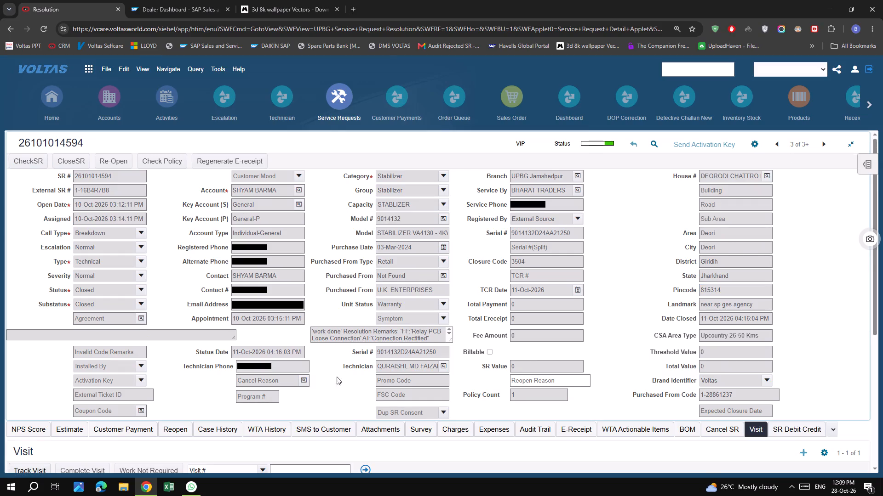
{"action": "left_click", "coordinate": [385, 427]}
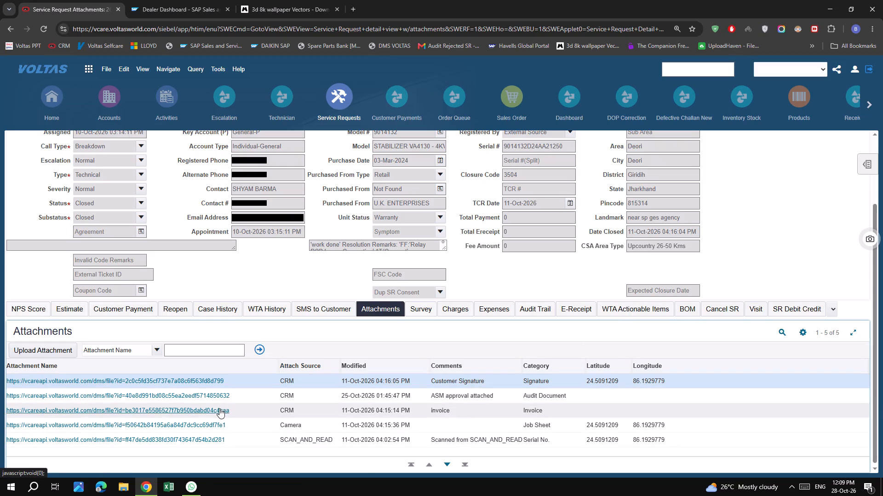
{"action": "left_click", "coordinate": [204, 440]}
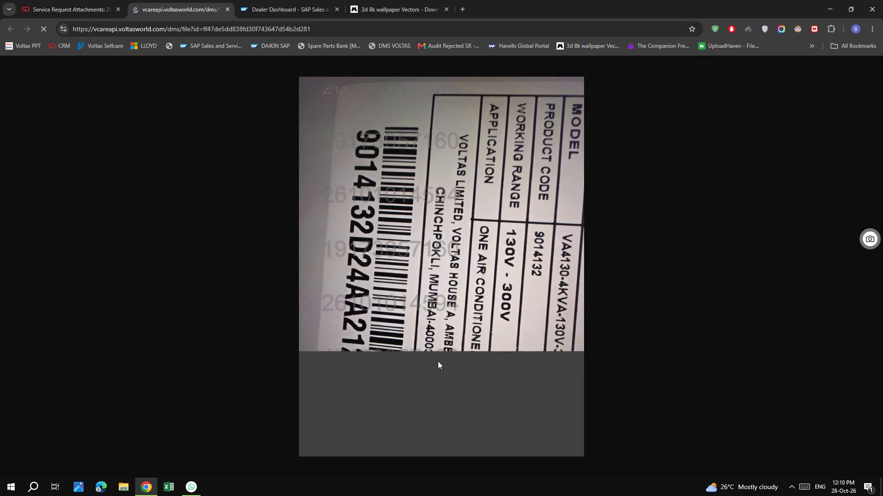
{"action": "left_click", "coordinate": [404, 390]}
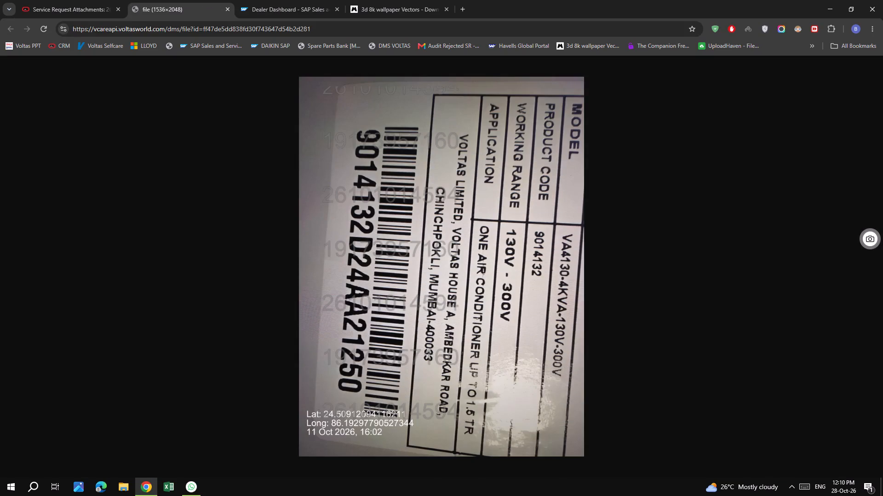
{"action": "scroll", "coordinate": [404, 390], "scroll_direction": "up", "scroll_amount": 11}
{"action": "left_click", "coordinate": [405, 389]}
{"action": "left_click", "coordinate": [226, 8]}
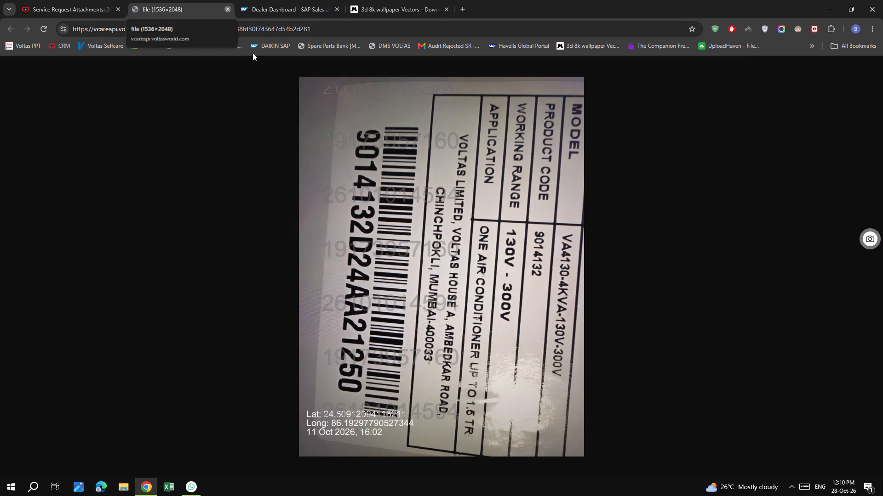
{"action": "scroll", "coordinate": [493, 311], "scroll_direction": "up", "scroll_amount": 5}
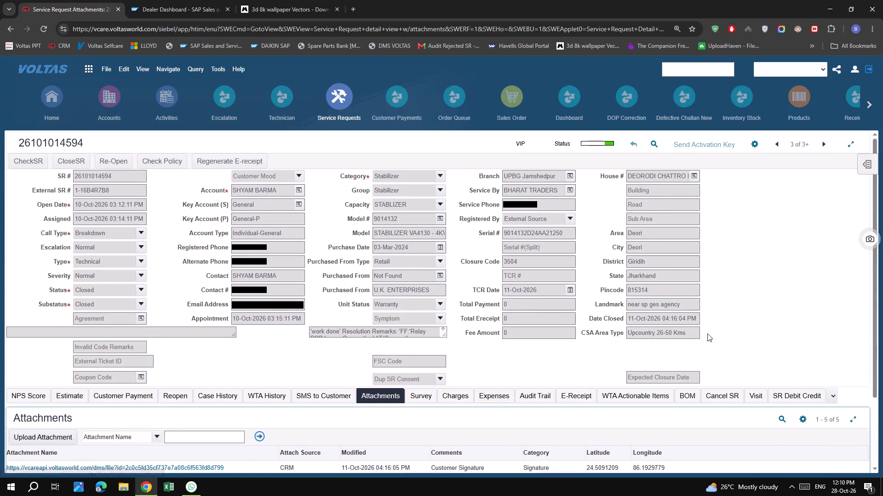
{"action": "left_click", "coordinate": [826, 144]}
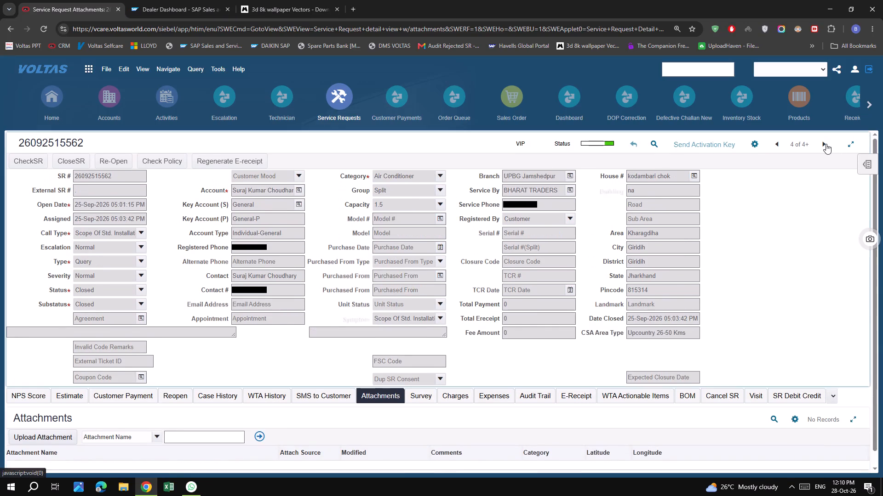
{"action": "left_click", "coordinate": [781, 143]}
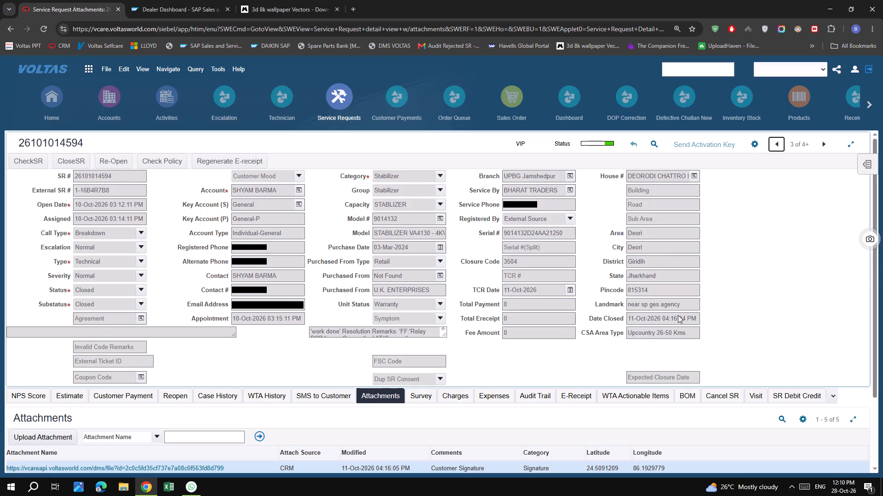
{"action": "left_click", "coordinate": [775, 141]}
{"action": "left_click", "coordinate": [761, 280]}
{"action": "scroll", "coordinate": [761, 280], "scroll_direction": "down", "scroll_amount": 6}
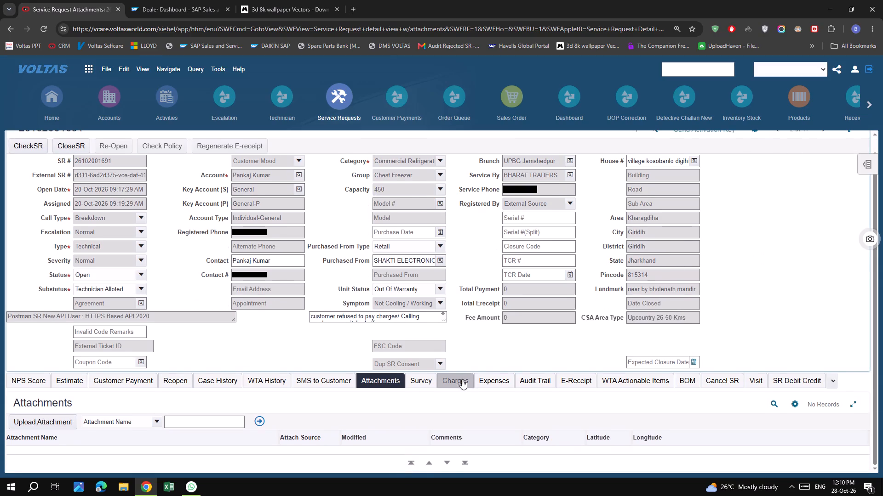
{"action": "scroll", "coordinate": [684, 310], "scroll_direction": "up", "scroll_amount": 5}
{"action": "left_click", "coordinate": [774, 145]}
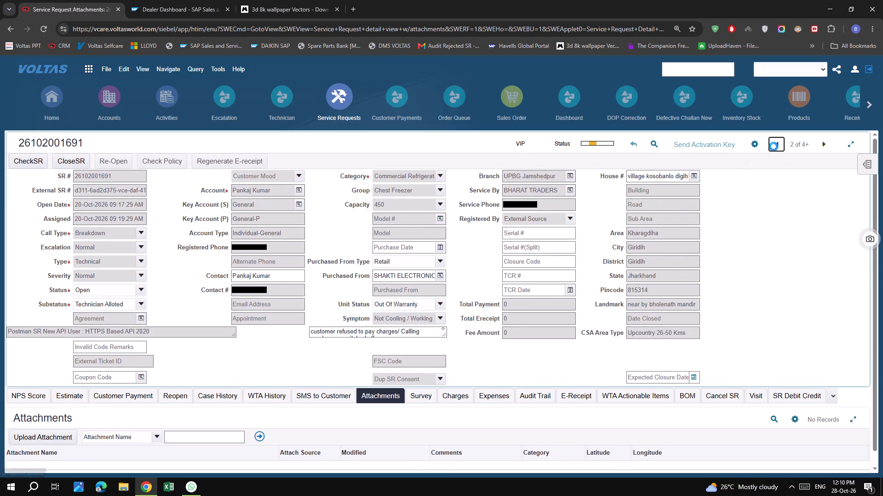
{"action": "scroll", "coordinate": [453, 300], "scroll_direction": "down", "scroll_amount": 6}
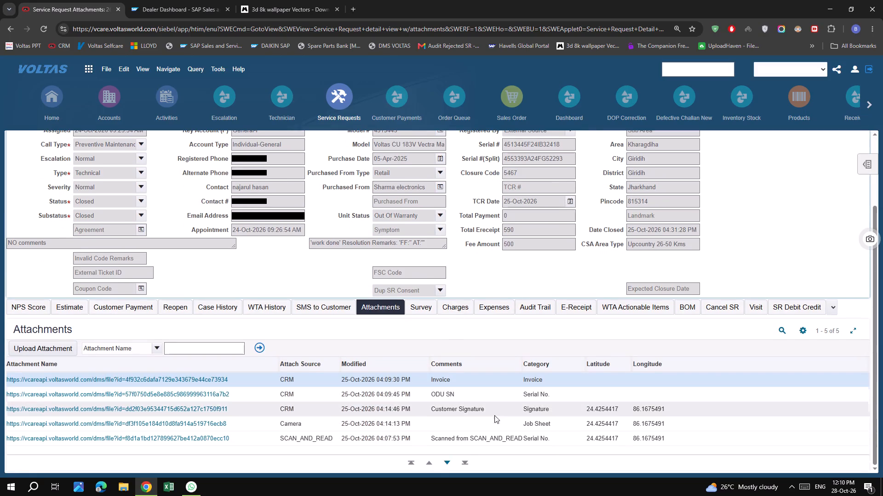
{"action": "left_click", "coordinate": [218, 437]}
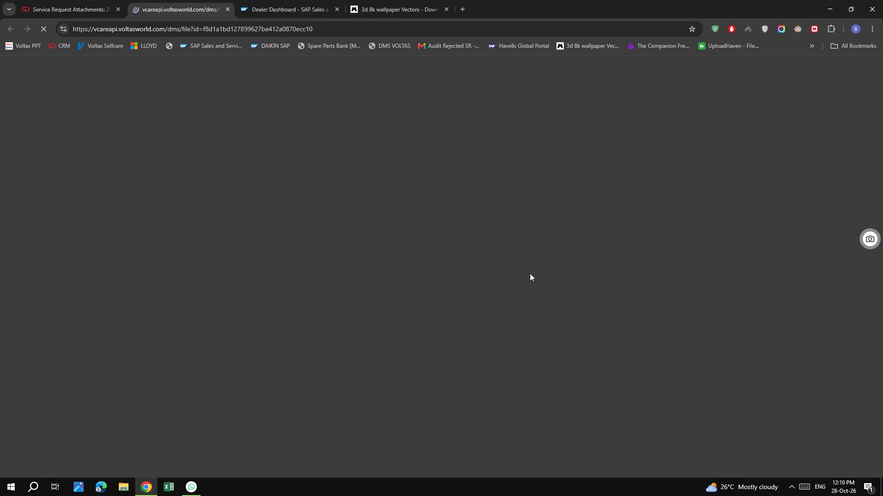
{"action": "left_click", "coordinate": [455, 333]}
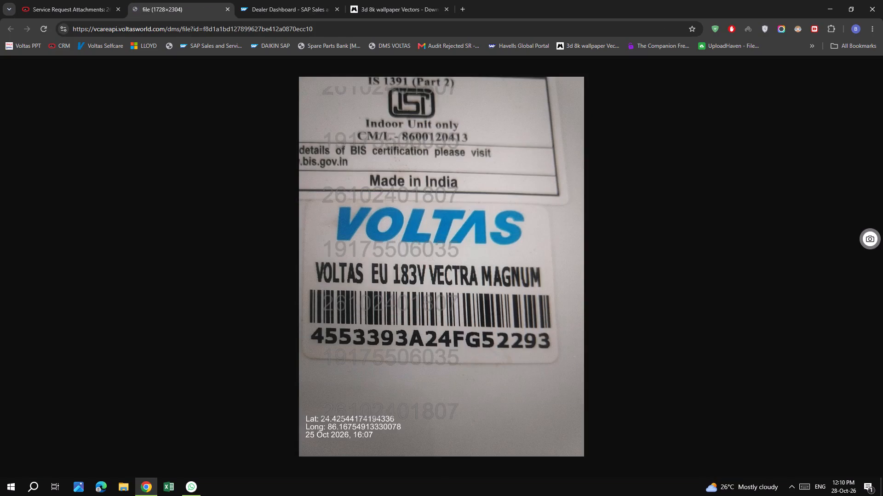
{"action": "scroll", "coordinate": [455, 333], "scroll_direction": "up", "scroll_amount": 12}
{"action": "left_click", "coordinate": [455, 332]}
{"action": "left_click", "coordinate": [455, 332]}
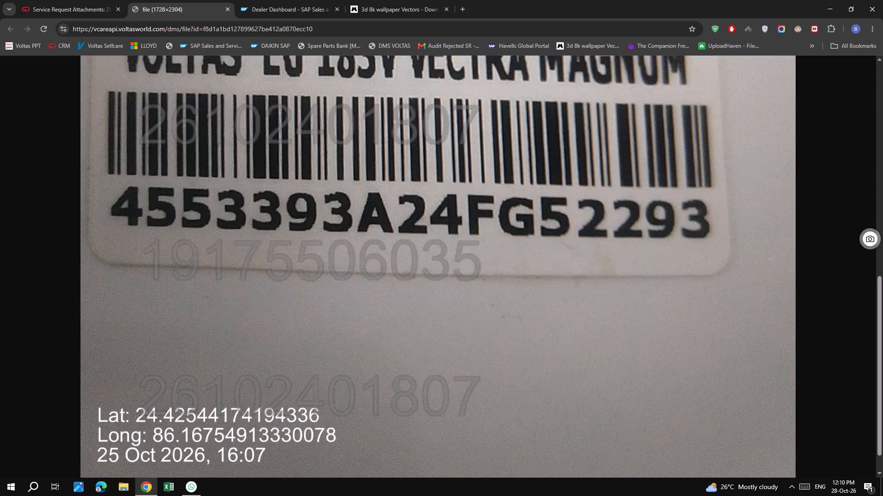
{"action": "scroll", "coordinate": [455, 332], "scroll_direction": "up", "scroll_amount": 19}
{"action": "left_click", "coordinate": [455, 332]}
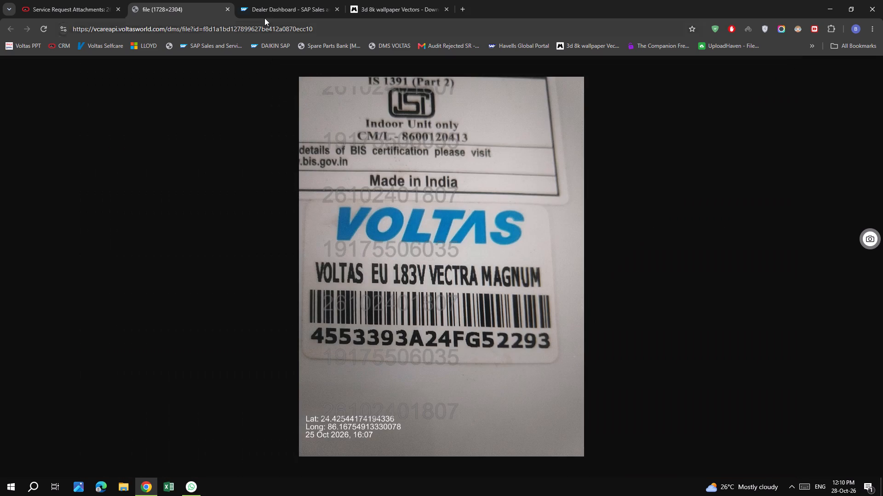
{"action": "left_click", "coordinate": [229, 5]}
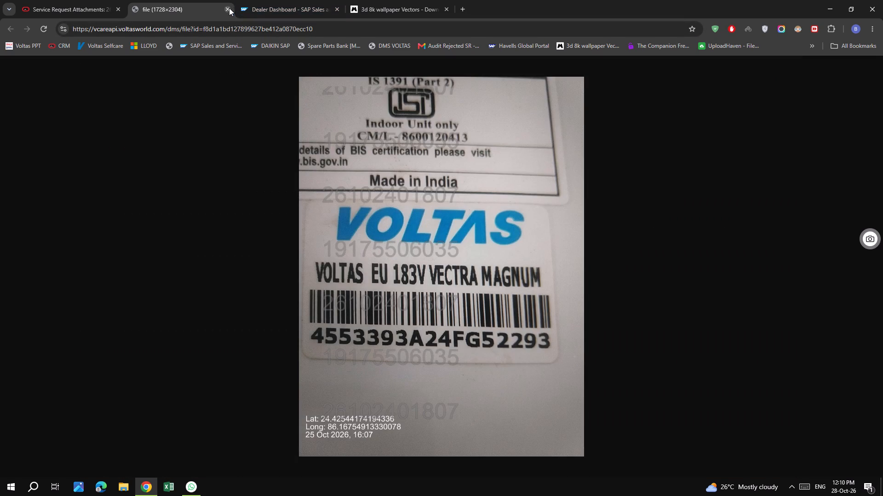
{"action": "left_click", "coordinate": [229, 8]}
{"action": "scroll", "coordinate": [400, 313], "scroll_direction": "up", "scroll_amount": 7}
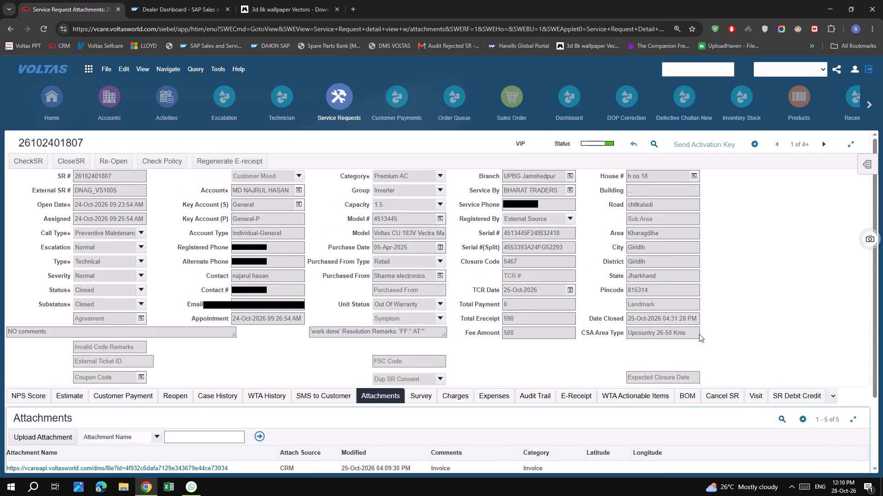
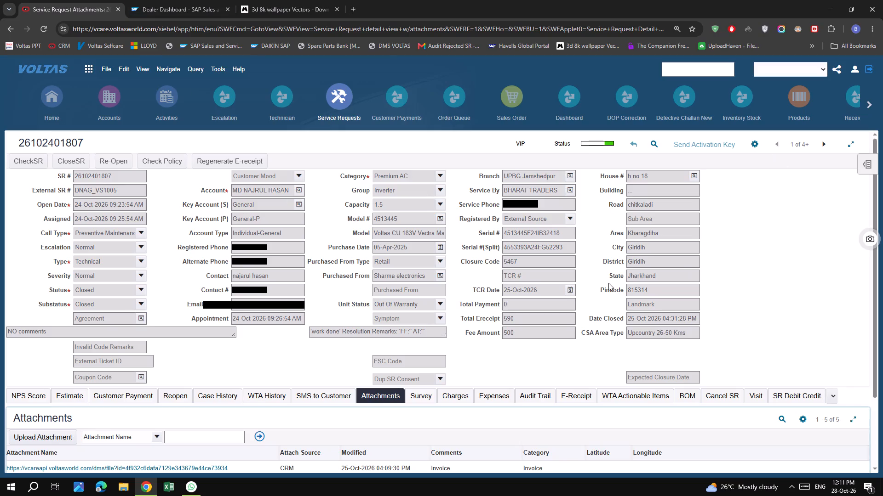
{"action": "left_click", "coordinate": [827, 141]}
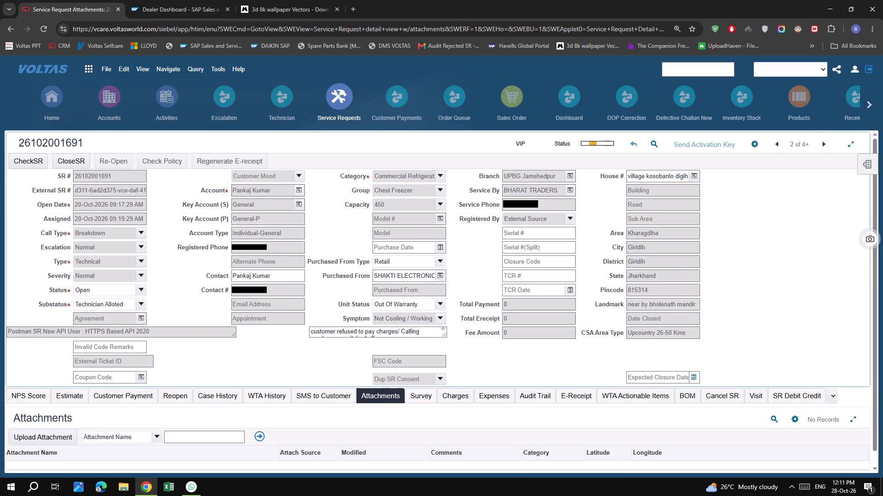
{"action": "left_click", "coordinate": [826, 142]}
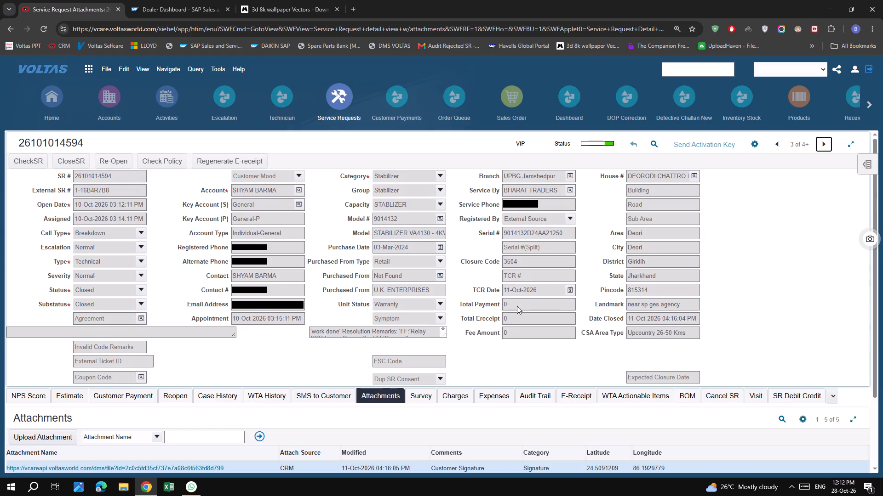
{"action": "scroll", "coordinate": [468, 324], "scroll_direction": "down", "scroll_amount": 5}
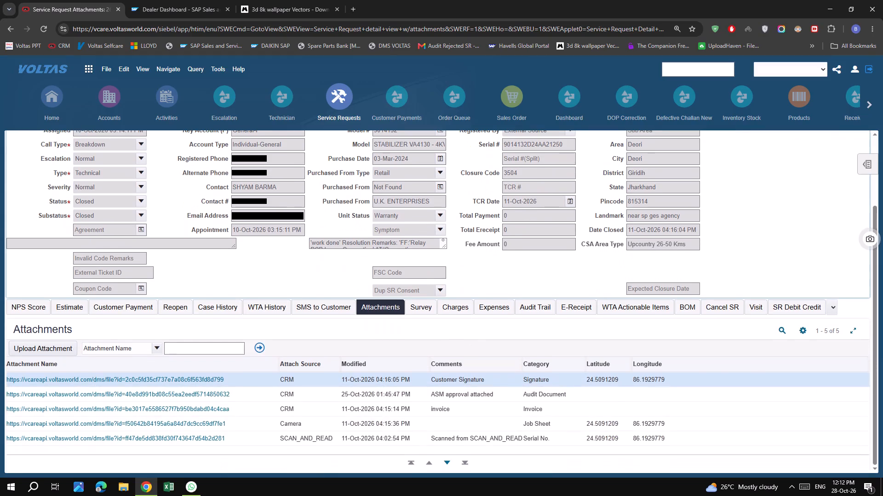
{"action": "scroll", "coordinate": [467, 400], "scroll_direction": "up", "scroll_amount": 6}
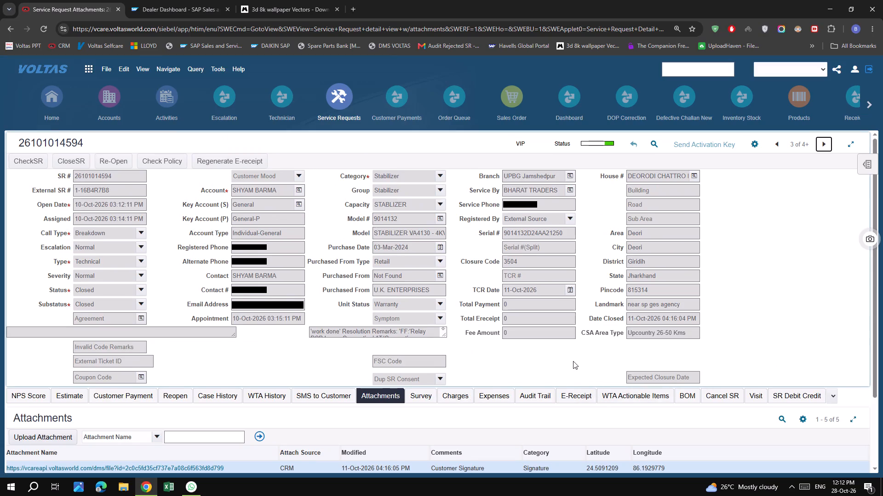
{"action": "left_click", "coordinate": [778, 147]}
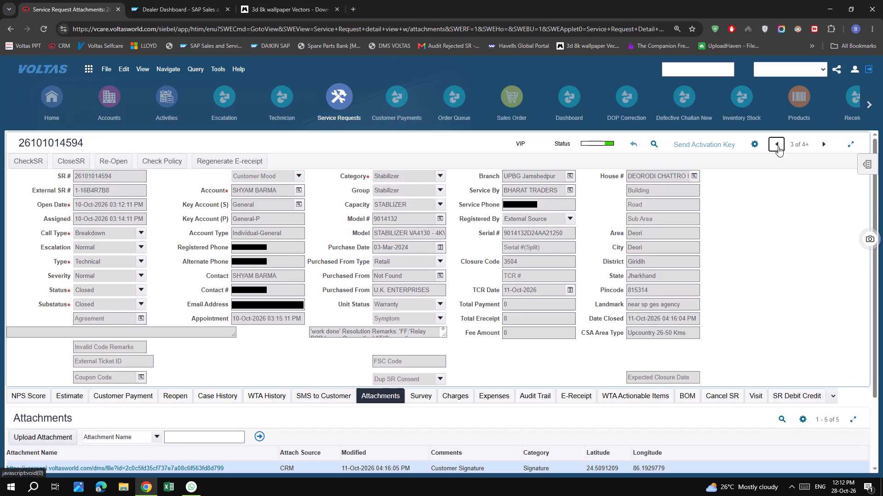
{"action": "left_click", "coordinate": [778, 147]}
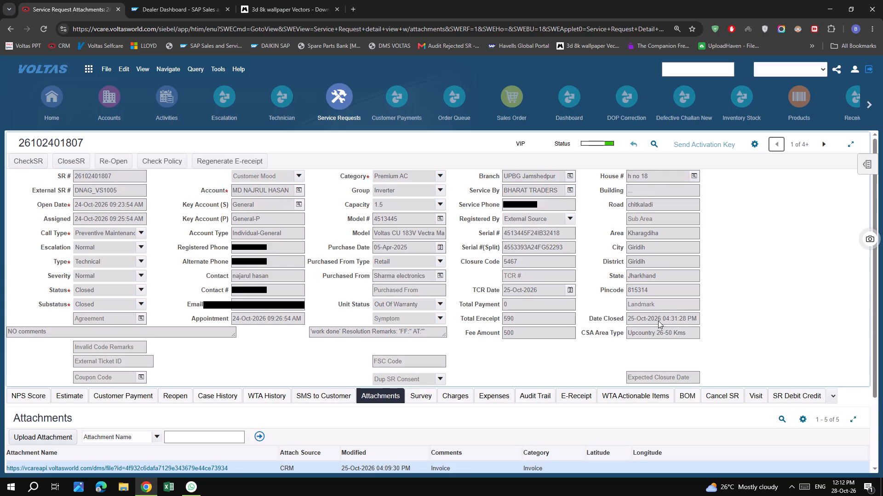
{"action": "left_click_drag", "start_coordinate": [660, 321], "coordinate": [587, 326]}
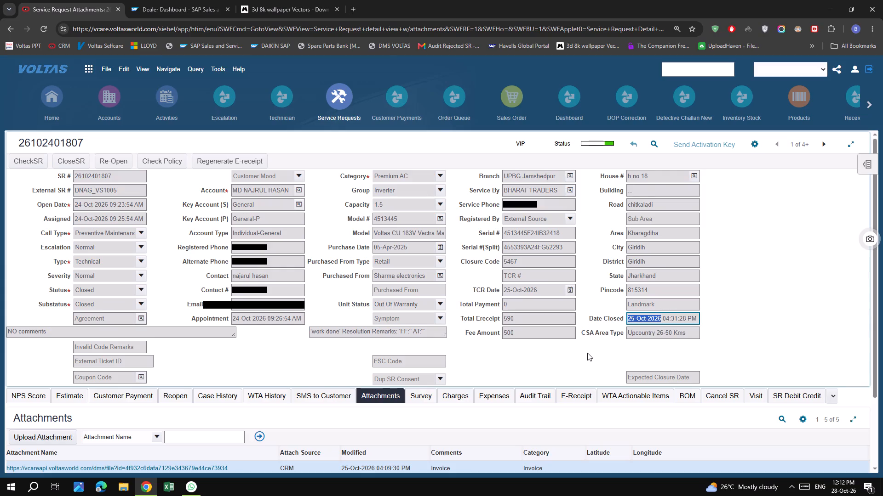
{"action": "left_click", "coordinate": [587, 353]}
{"action": "scroll", "coordinate": [596, 346], "scroll_direction": "down", "scroll_amount": 5}
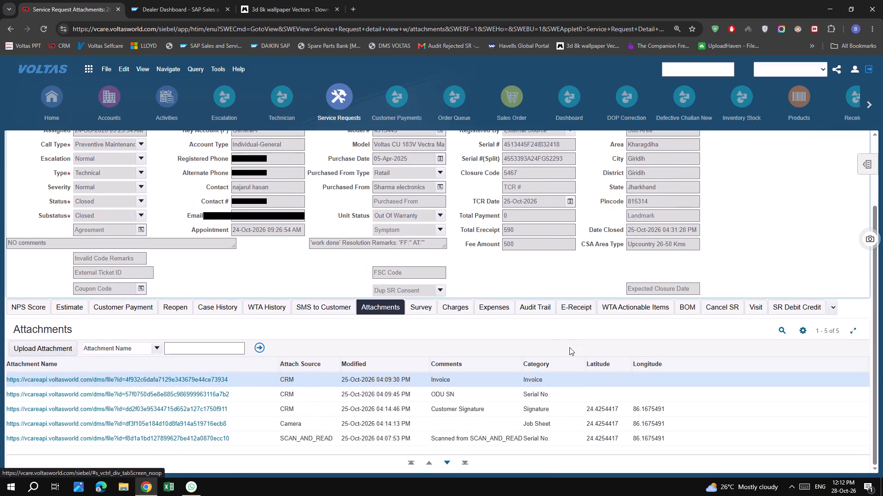
{"action": "scroll", "coordinate": [593, 357], "scroll_direction": "up", "scroll_amount": 5}
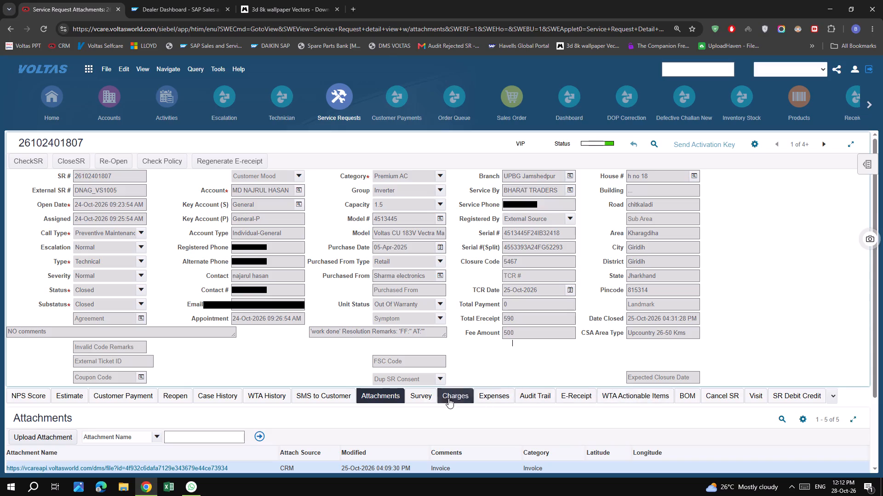
{"action": "left_click", "coordinate": [758, 398]}
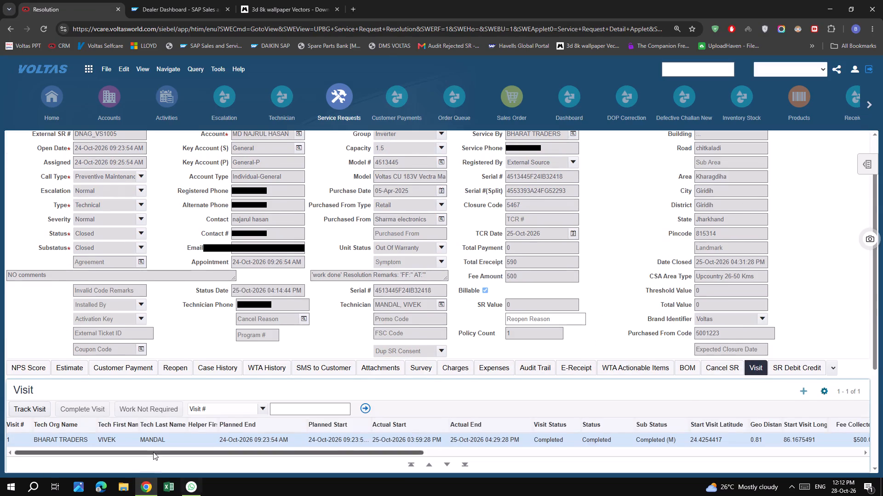
{"action": "scroll", "coordinate": [153, 452], "scroll_direction": "down", "scroll_amount": 6}
{"action": "scroll", "coordinate": [332, 373], "scroll_direction": "up", "scroll_amount": 7}
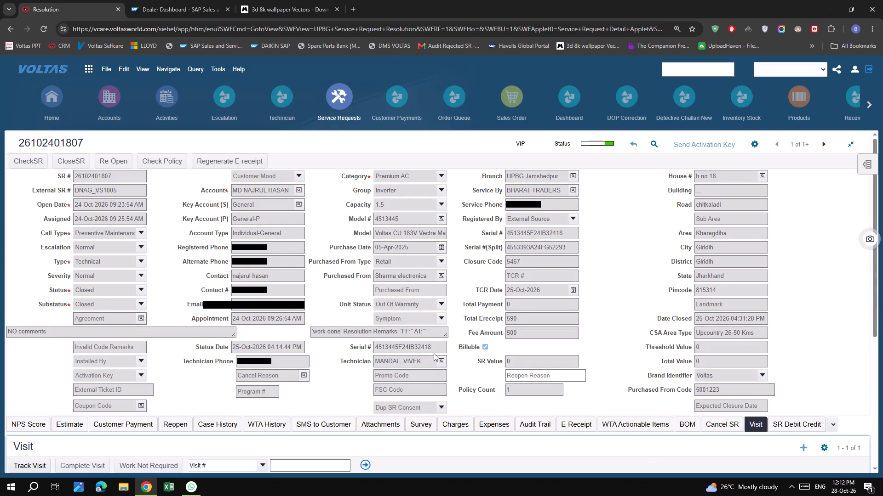
{"action": "scroll", "coordinate": [654, 314], "scroll_direction": "up", "scroll_amount": 3}
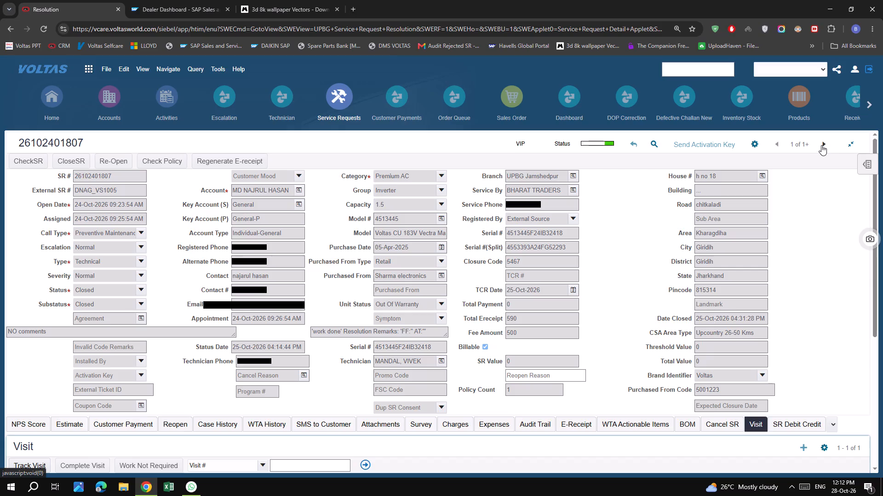
{"action": "left_click", "coordinate": [821, 145]}
{"action": "left_click", "coordinate": [821, 145]}
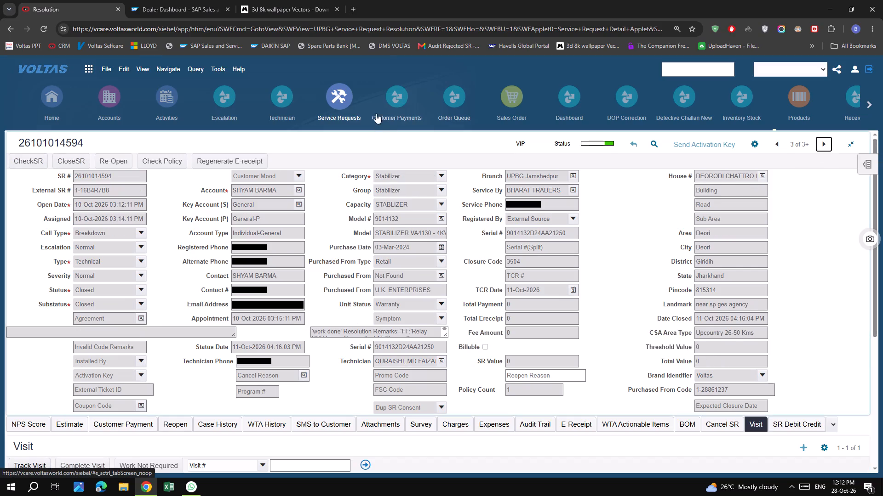
Return to the list of all Voltas service requests and sort it by SR number in descending order.
{"action": "left_click", "coordinate": [338, 89]}
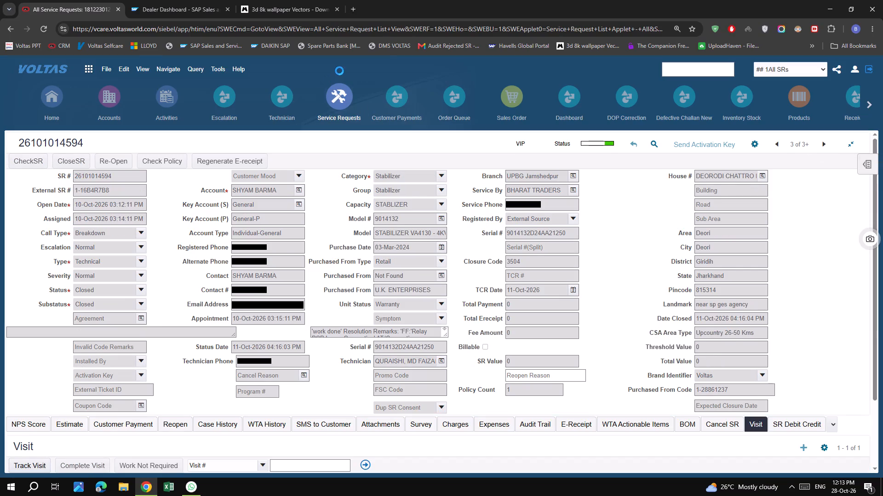
{"action": "left_click", "coordinate": [183, 7]}
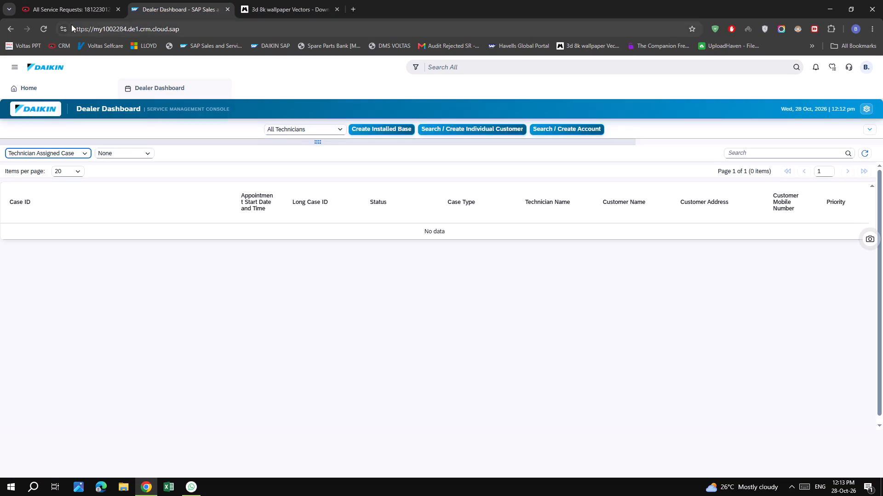
{"action": "left_click", "coordinate": [79, 11]}
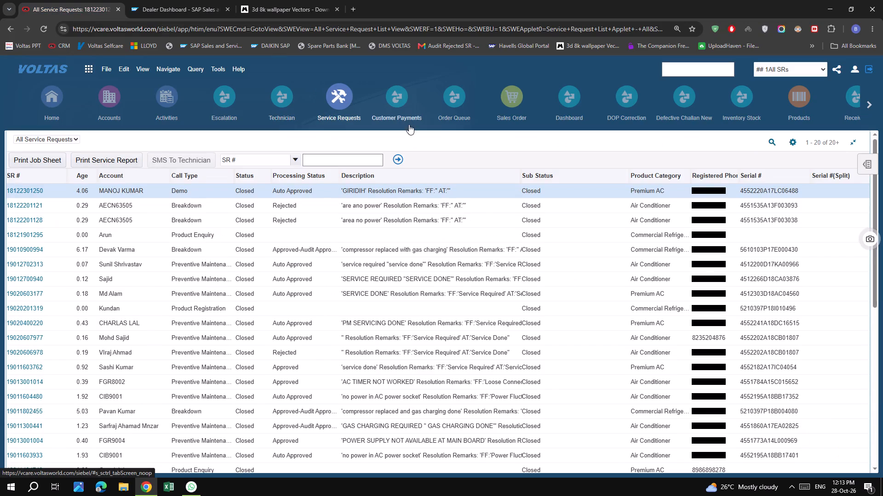
{"action": "left_click", "coordinate": [28, 173]}
{"action": "left_click", "coordinate": [48, 175]}
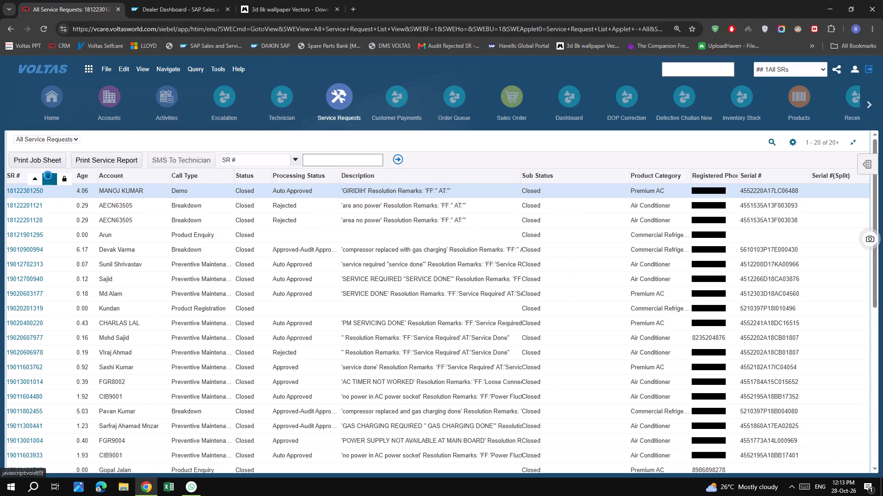
Look up pincode 815315 in a new browser tab's search suggestions and return to the Voltas service request list.
{"action": "left_click", "coordinate": [354, 7]}
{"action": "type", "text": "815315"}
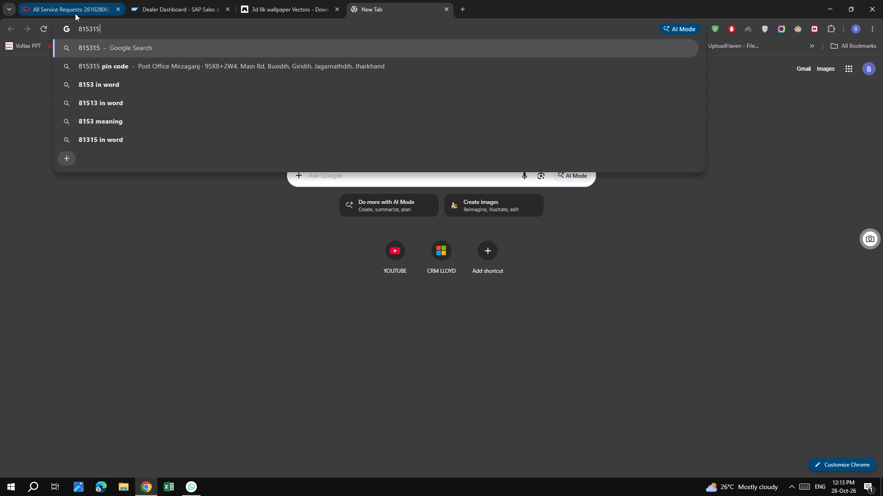
{"action": "left_click", "coordinate": [75, 13]}
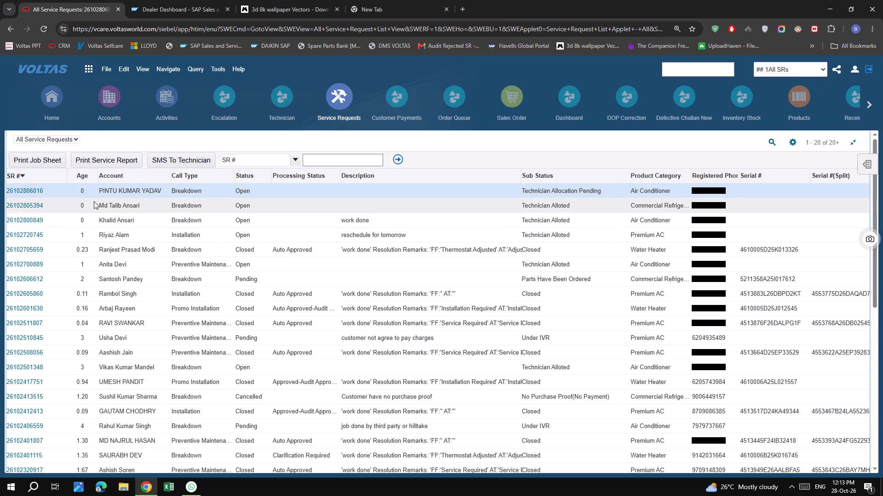
{"action": "left_click", "coordinate": [27, 206]}
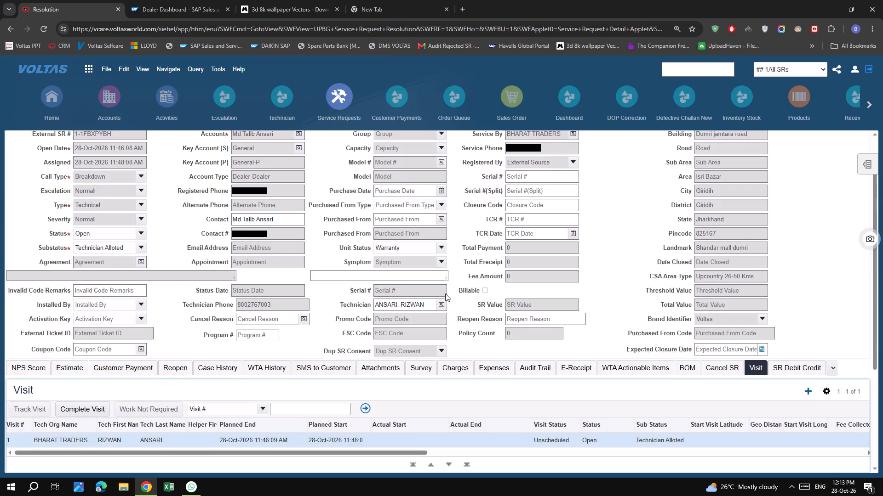
{"action": "left_click", "coordinate": [115, 443]}
{"action": "key", "text": "BackSpace"}
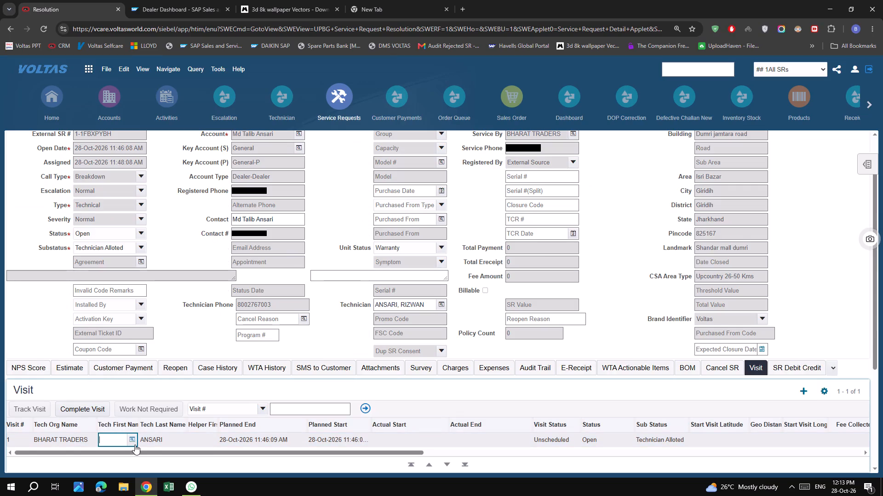
{"action": "left_click", "coordinate": [146, 436]}
{"action": "key", "text": "BackSpace"}
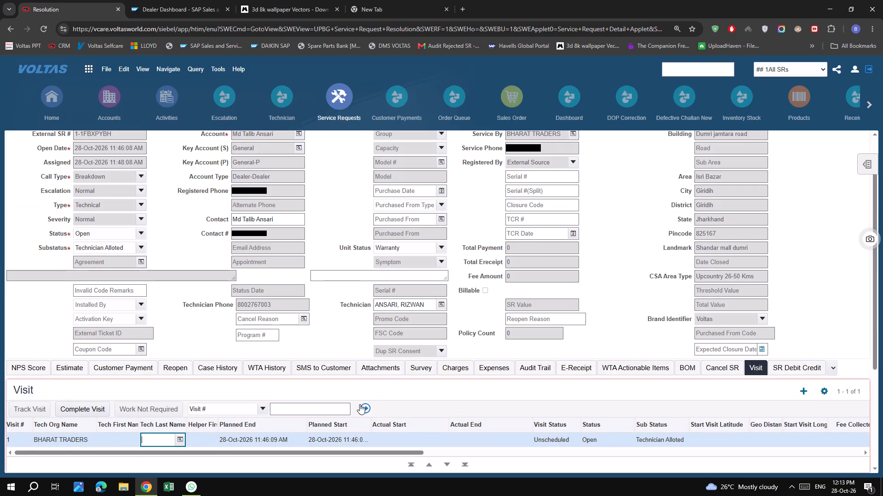
{"action": "left_click", "coordinate": [361, 404]}
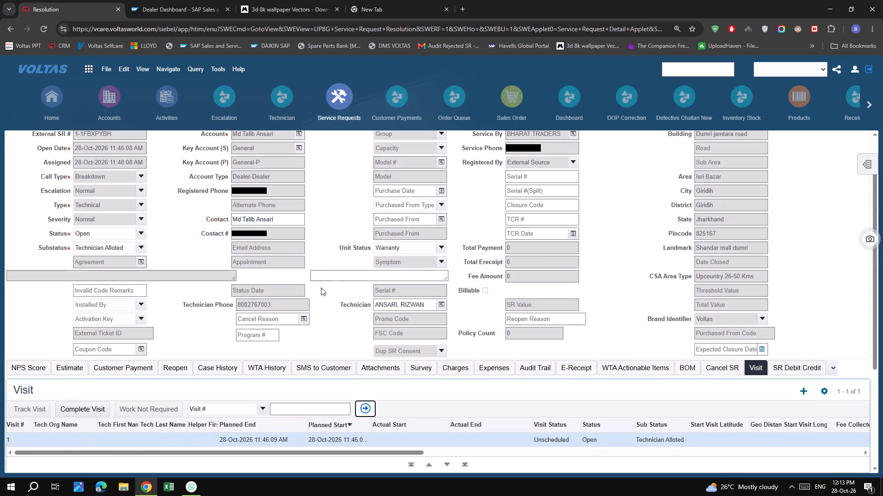
{"action": "left_click", "coordinate": [350, 270]}
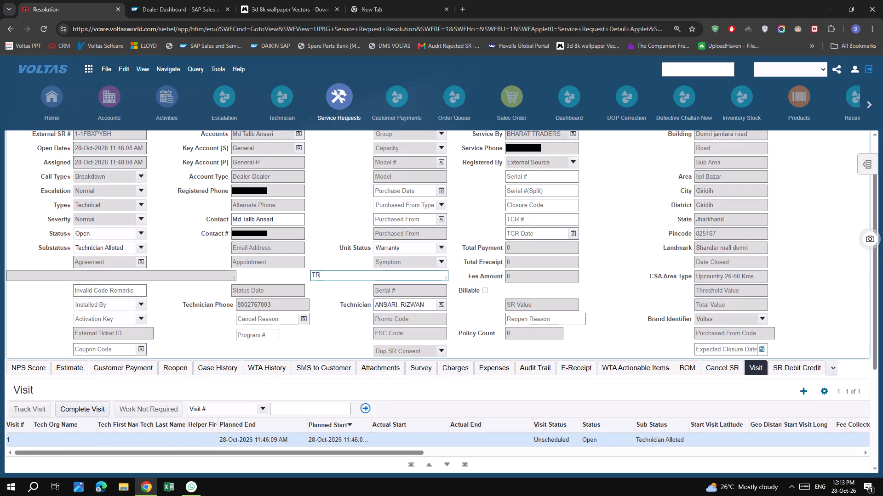
{"action": "key", "text": "BackSpace"}
{"action": "type", "text": "ransg"}
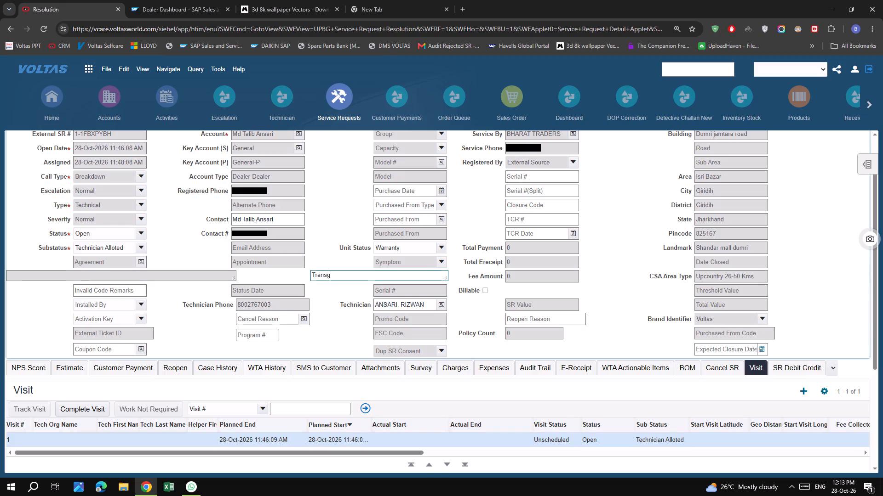
{"action": "key", "text": "BackSpace"}
{"action": "type", "text": "illtake"}
{"action": "key", "text": "space"}
{"action": "key", "text": "BackSpace"}
{"action": "type", "text": ","}
{"action": "key", "text": "space"}
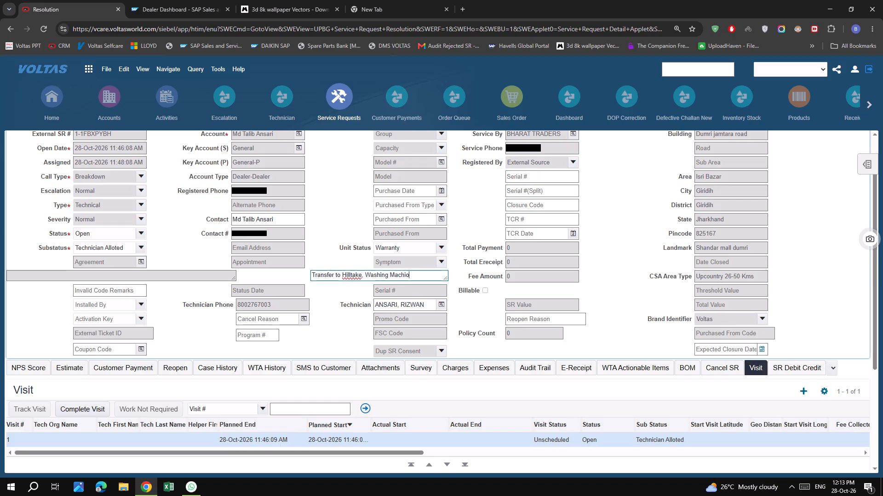
{"action": "key", "text": "BackSpace"}
{"action": "type", "text": "ne"}
{"action": "key", "text": "space"}
{"action": "key", "text": "BackSpace"}
{"action": "key", "text": "c"}
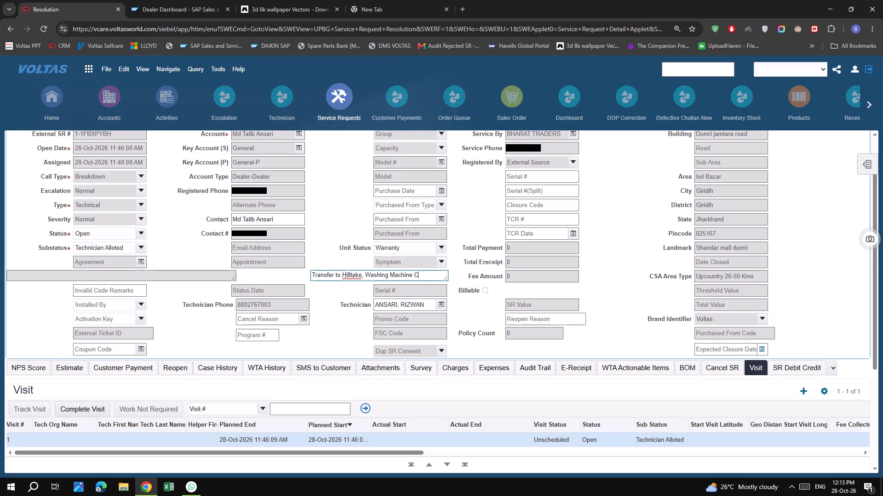
{"action": "type", "text": "complui"}
{"action": "key", "text": "BackSpace"}
{"action": "key", "text": "BackSpace"}
{"action": "type", "text": "ainr"}
{"action": "key", "text": "BackSpace"}
{"action": "type", "text": "rt"}
{"action": "key", "text": "BackSpace"}
{"action": "key", "text": "BackSpace"}
{"action": "key", "text": "t"}
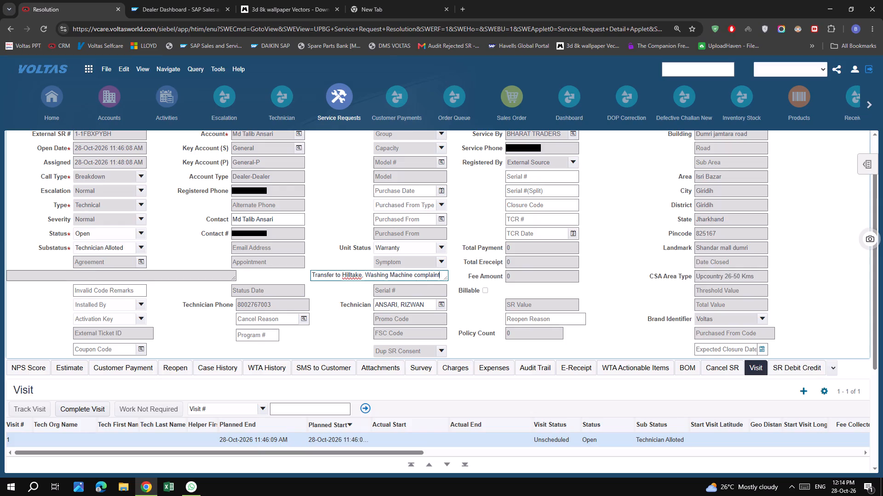
{"action": "triple_click", "coordinate": [373, 276]}
{"action": "key", "text": "ctrl+c"}
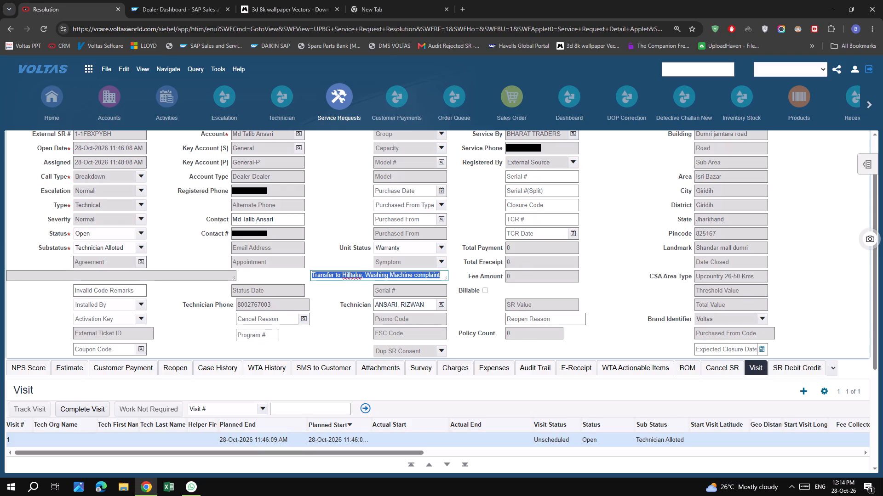
Copy the remark "Transfer to Hilltake, Washing Machine complaint" and park it in a new browser tab's address bar.
{"action": "key", "text": "ctrl+c"}
{"action": "key", "text": "ctrl+c"}
{"action": "left_click", "coordinate": [346, 220]}
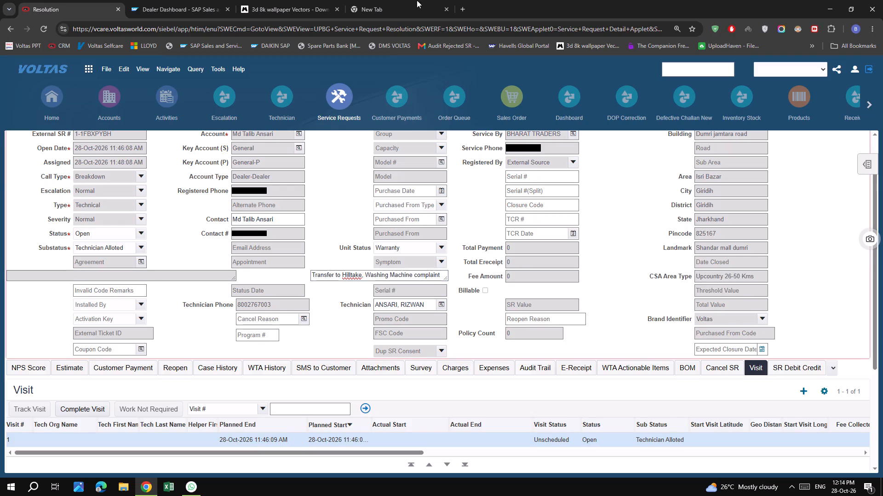
{"action": "scroll", "coordinate": [357, 200], "scroll_direction": "up", "scroll_amount": 5}
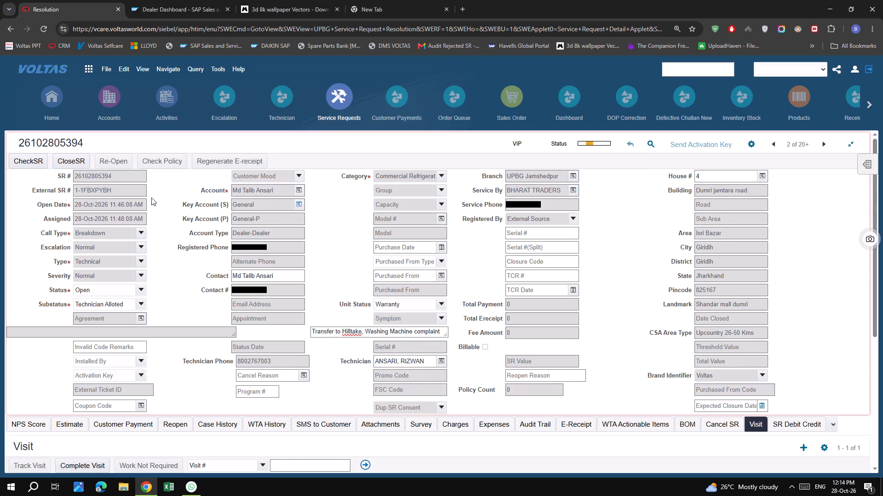
{"action": "left_click", "coordinate": [464, 10]}
{"action": "key", "text": "ctrl+v"}
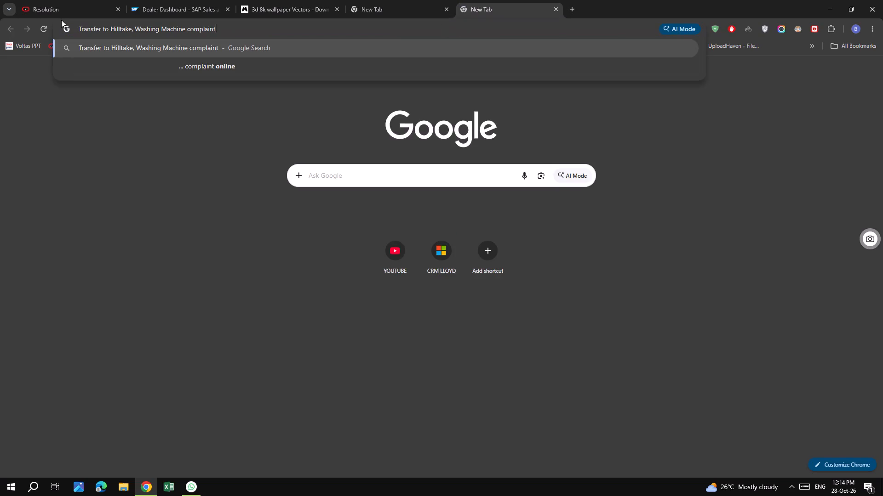
{"action": "left_click", "coordinate": [67, 13]}
{"action": "double_click", "coordinate": [90, 175]}
{"action": "key", "text": "ctrl+c"}
{"action": "key", "text": "ctrl+c"}
{"action": "key", "text": "ctrl+c"}
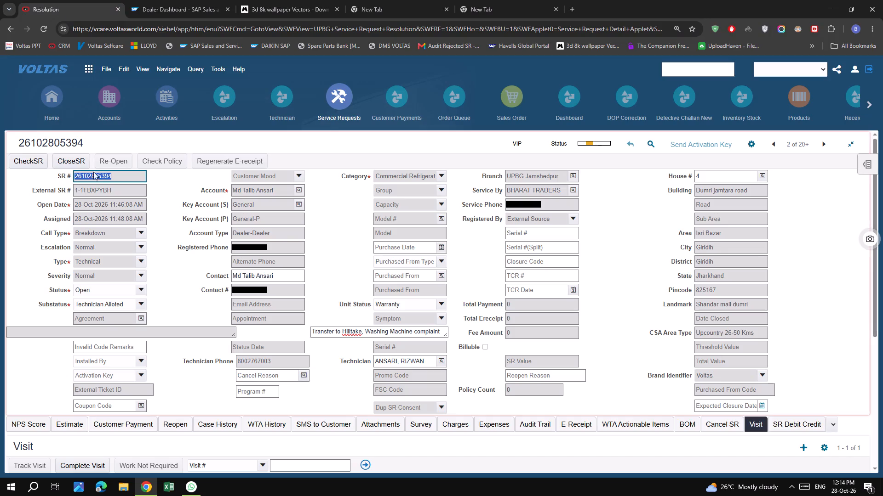
{"action": "key", "text": "ctrl+c"}
{"action": "key", "text": "ctrl+c"}
Go to the SR Transfer screen and open its SR Transfer- Franchisee list.
{"action": "left_click", "coordinate": [93, 71]}
{"action": "left_click", "coordinate": [92, 100]}
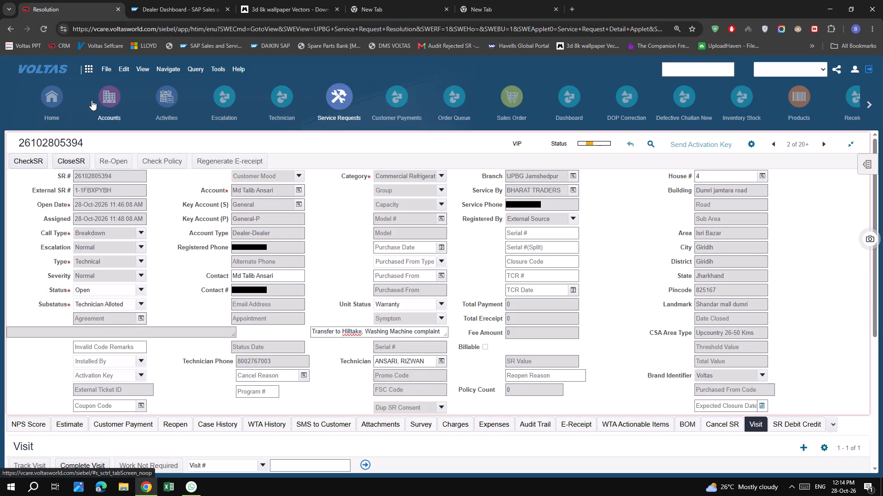
{"action": "left_click", "coordinate": [93, 72]}
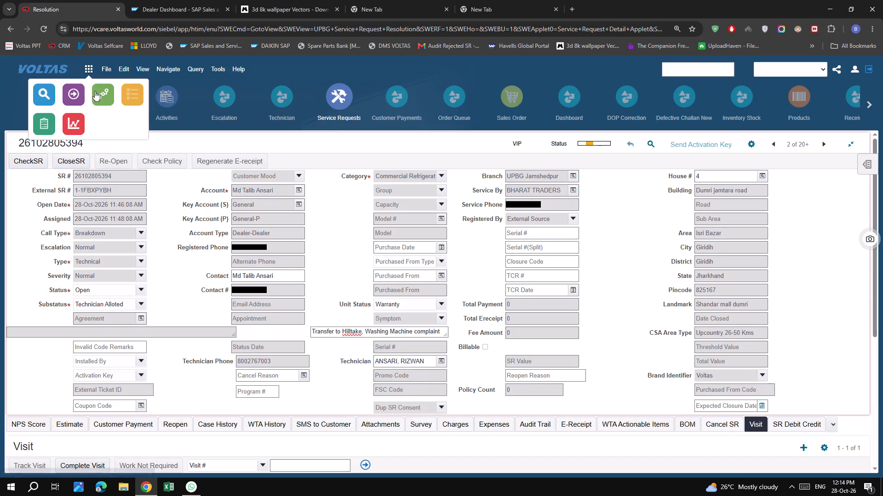
{"action": "left_click", "coordinate": [115, 94]}
{"action": "left_click", "coordinate": [90, 68]}
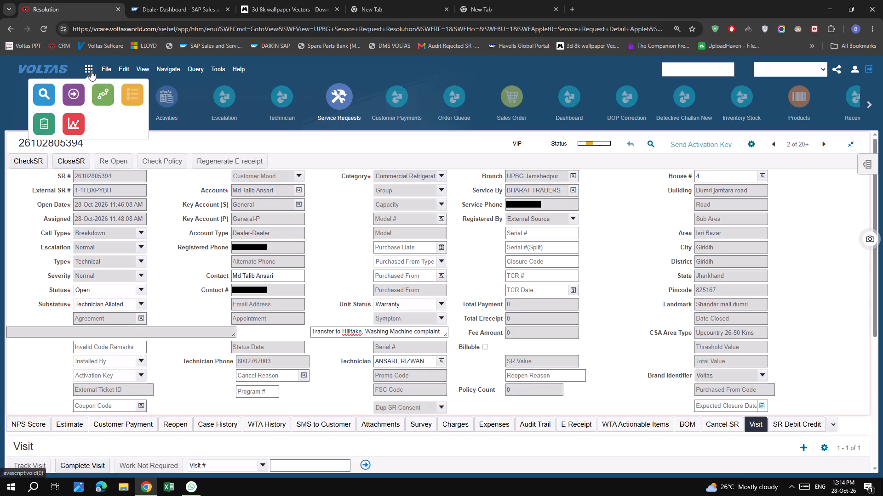
{"action": "left_click", "coordinate": [104, 96]}
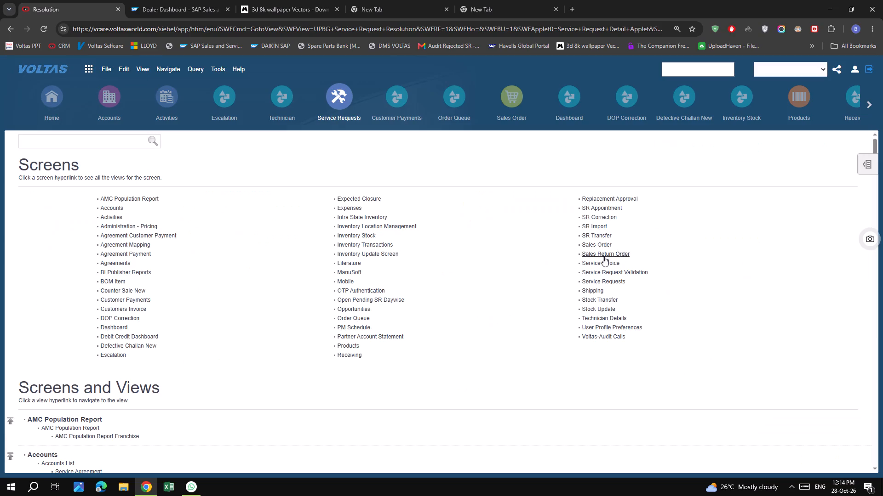
{"action": "left_click", "coordinate": [604, 231]}
{"action": "left_click", "coordinate": [54, 142]}
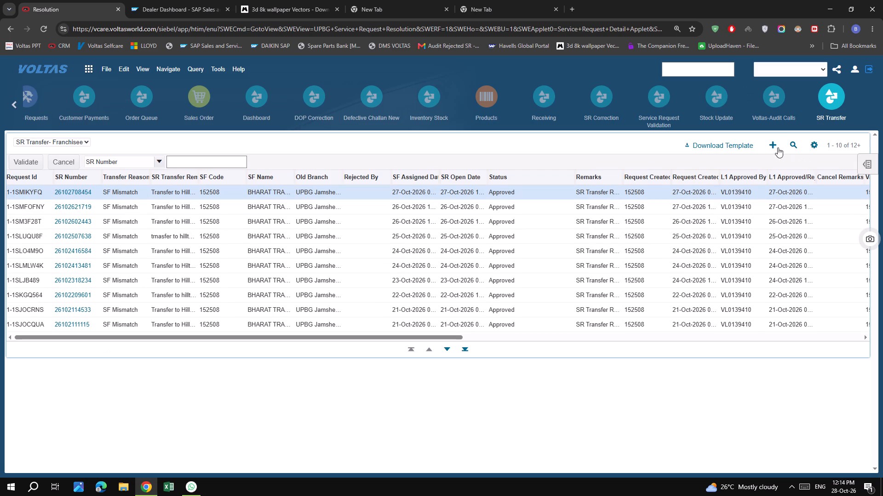
{"action": "left_click", "coordinate": [776, 147]}
{"action": "key", "text": "ctrl+v"}
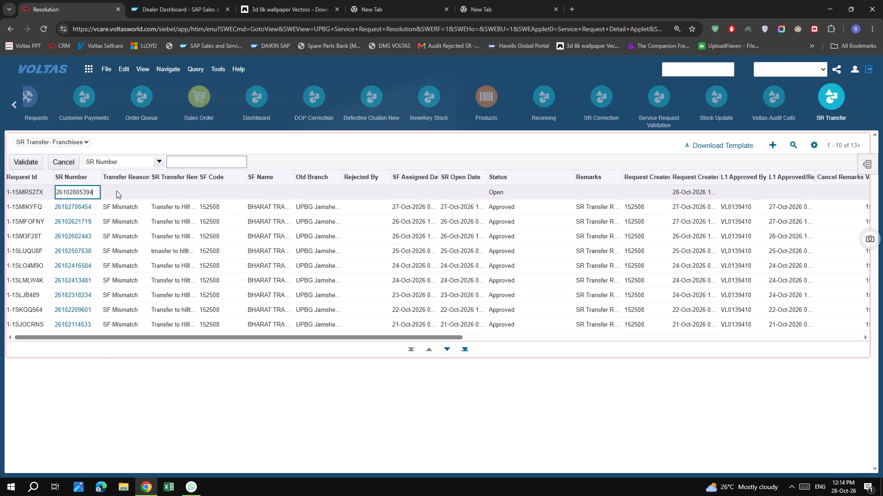
{"action": "left_click", "coordinate": [116, 191]}
{"action": "left_click", "coordinate": [141, 188]}
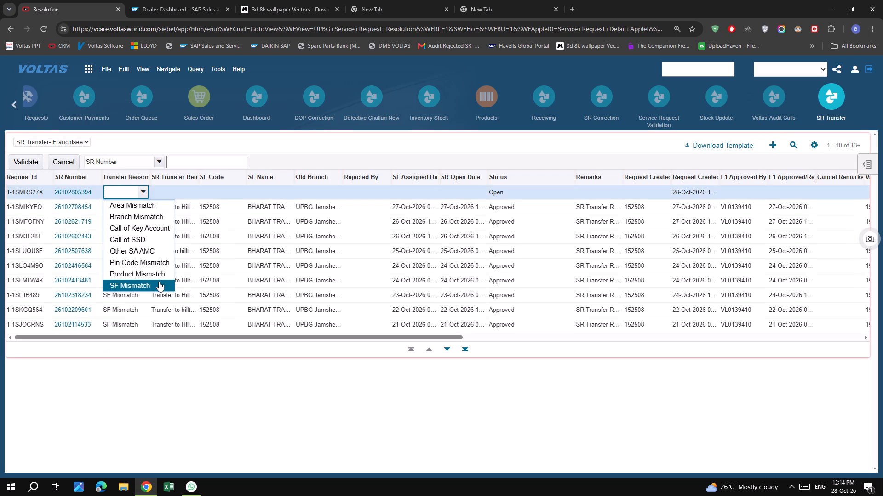
{"action": "left_click", "coordinate": [159, 282]}
Copy the parked remark "Transfer to Hilltake, Washing Machine complaint" into the new record's SR transfer remarks.
{"action": "left_click", "coordinate": [516, 6]}
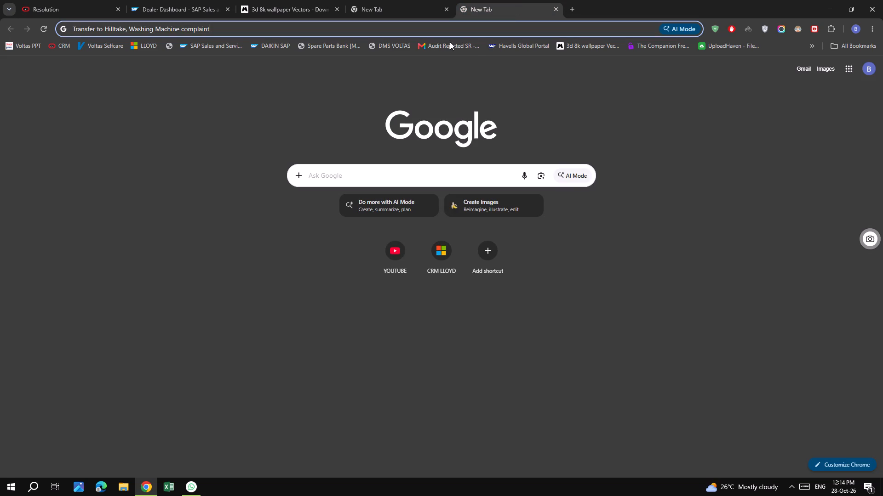
{"action": "triple_click", "coordinate": [462, 32]}
{"action": "left_click", "coordinate": [462, 32]}
{"action": "triple_click", "coordinate": [462, 32]}
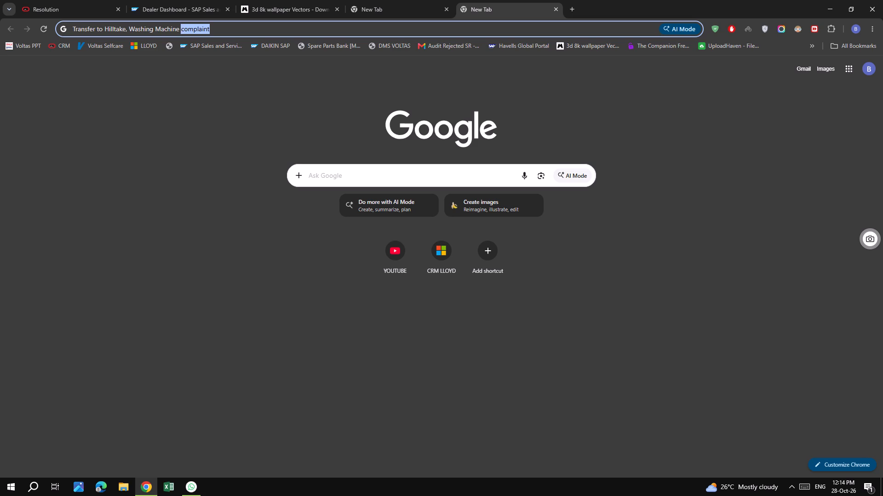
{"action": "key", "text": "ctrl+c"}
{"action": "key", "text": "ctrl+c"}
{"action": "left_click", "coordinate": [90, 7]}
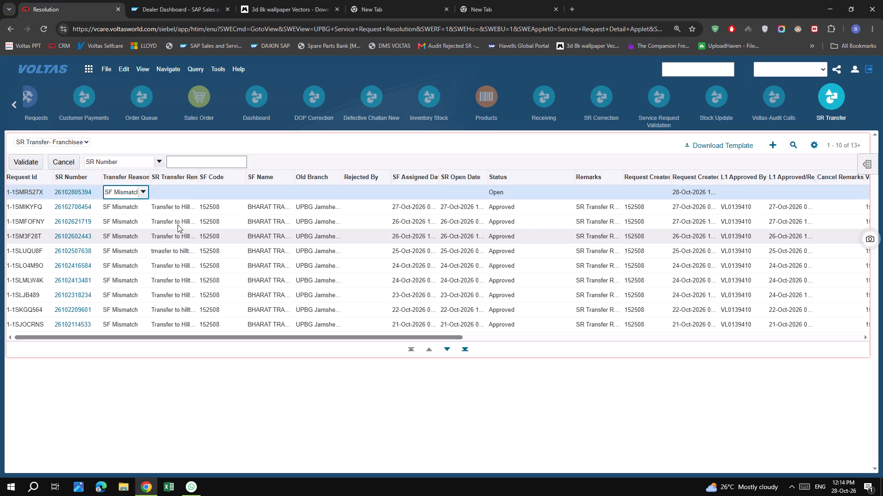
{"action": "left_click", "coordinate": [187, 190]}
{"action": "key", "text": "ctrl+v"}
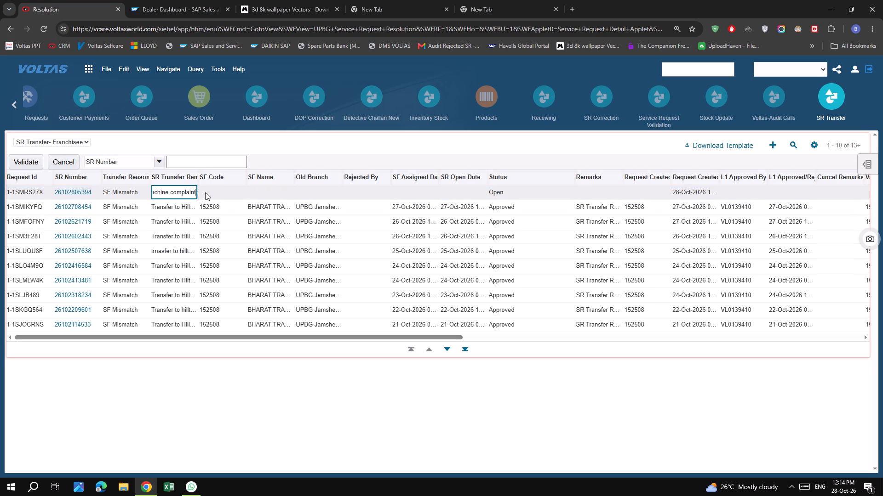
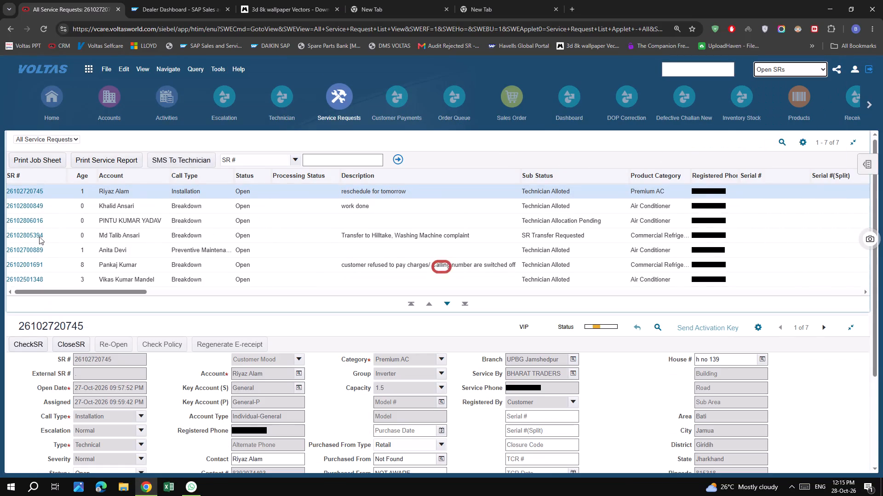
{"action": "left_click", "coordinate": [29, 175]}
{"action": "left_click", "coordinate": [48, 182]}
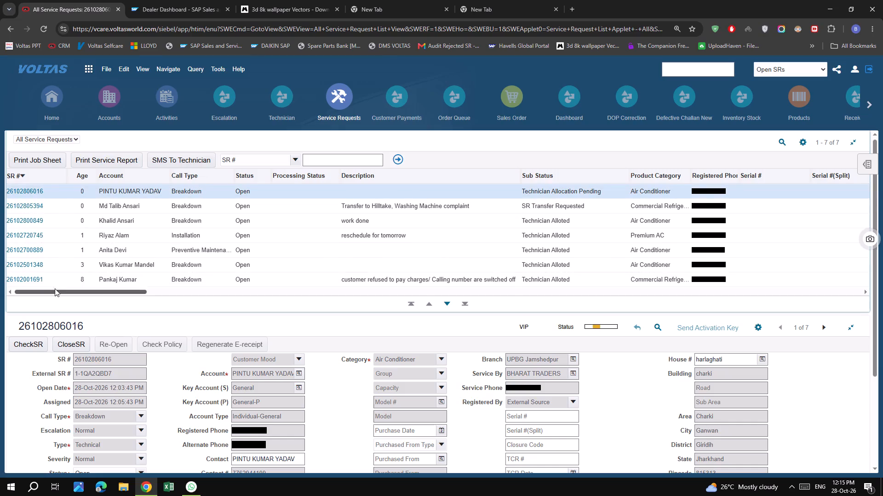
{"action": "left_click", "coordinate": [38, 190]}
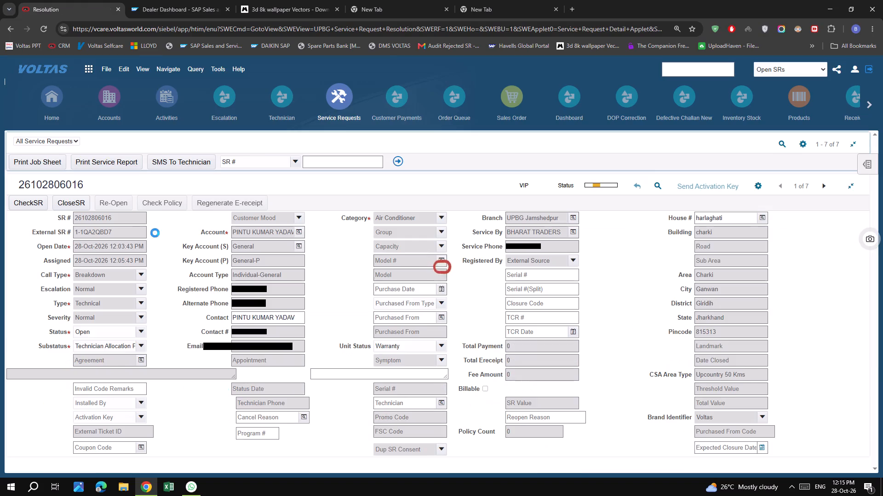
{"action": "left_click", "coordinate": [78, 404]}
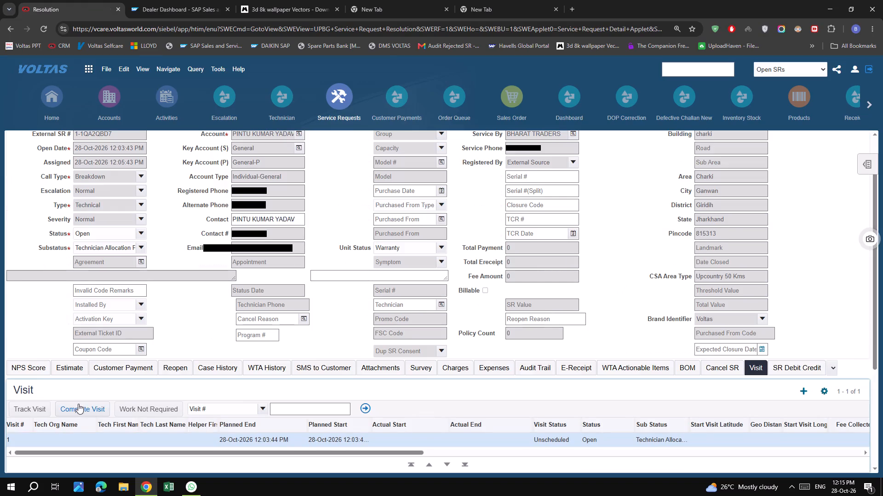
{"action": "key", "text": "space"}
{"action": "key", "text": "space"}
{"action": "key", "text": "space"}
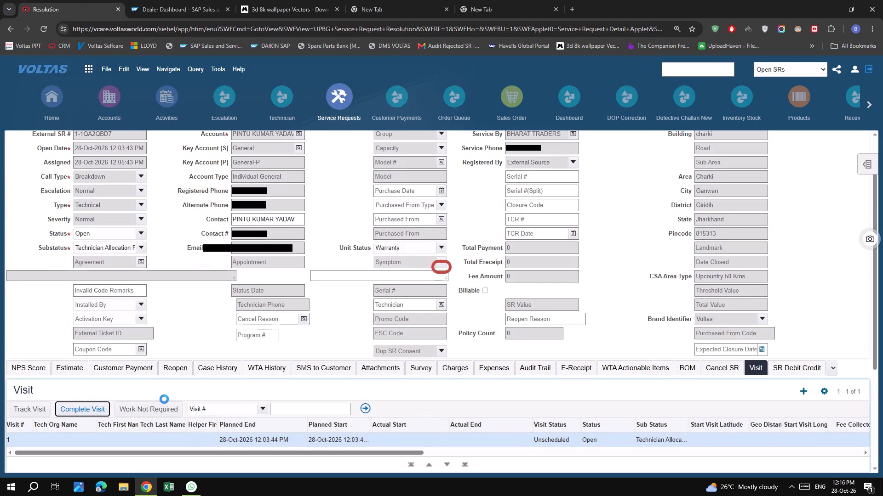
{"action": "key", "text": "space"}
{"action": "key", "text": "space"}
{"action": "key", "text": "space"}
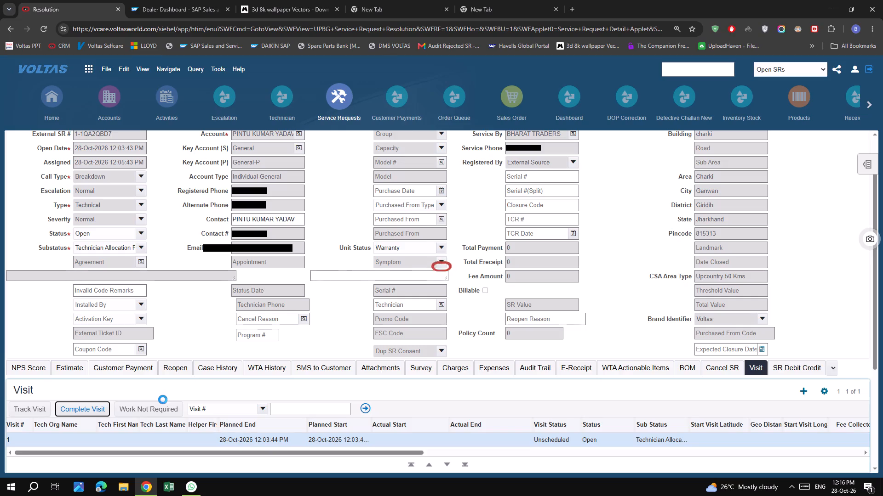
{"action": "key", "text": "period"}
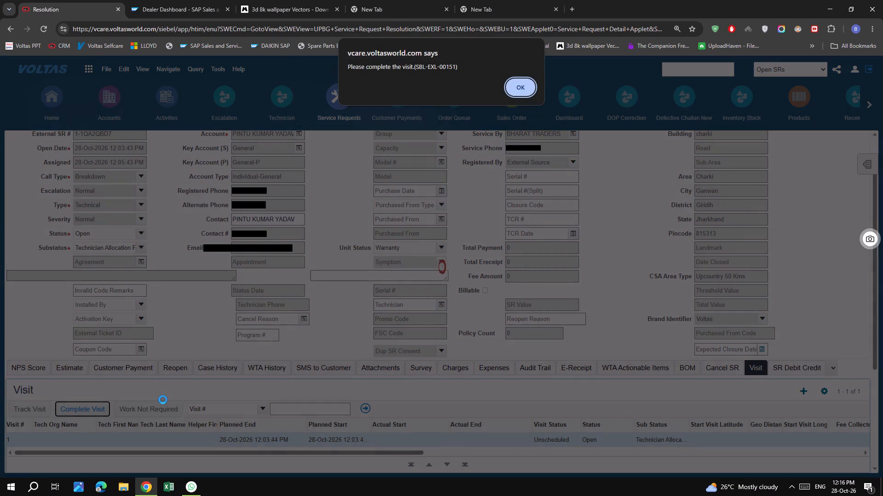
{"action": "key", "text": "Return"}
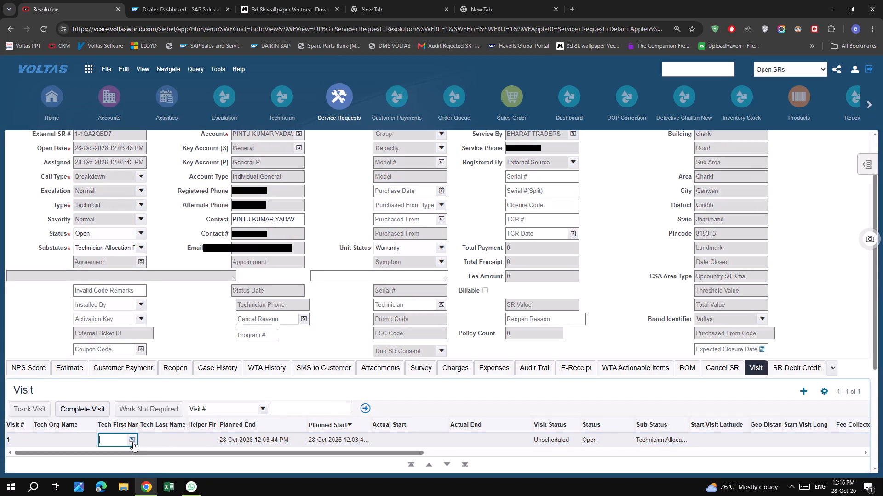
{"action": "left_click", "coordinate": [132, 441]}
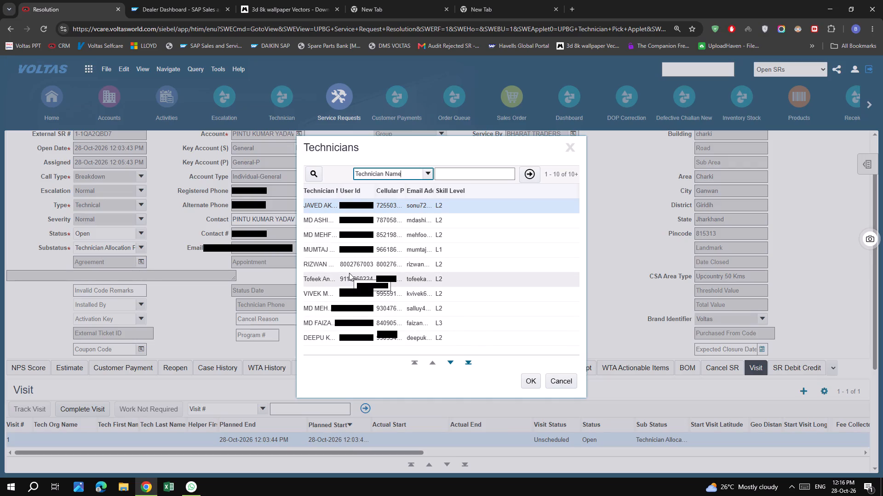
{"action": "left_click", "coordinate": [328, 321]}
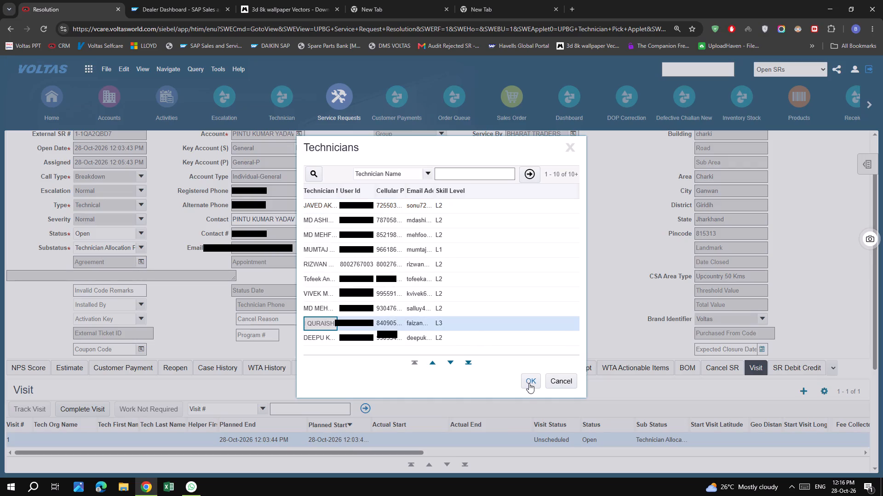
{"action": "left_click", "coordinate": [529, 382]}
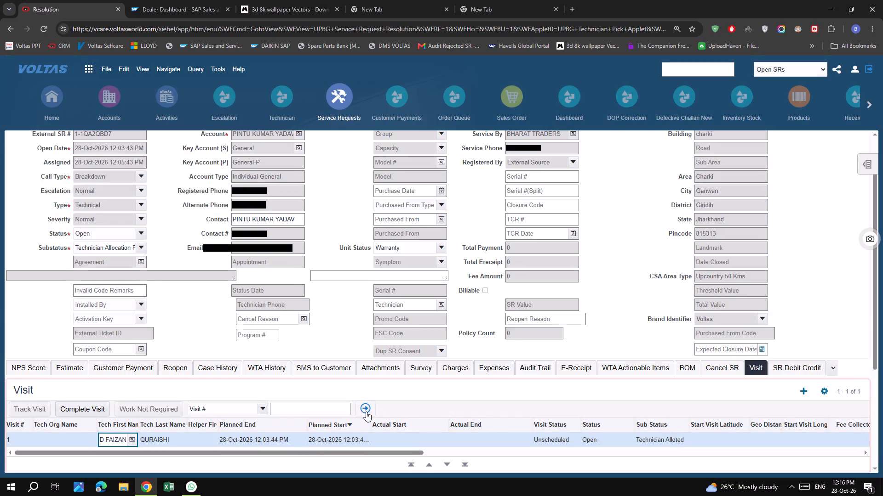
{"action": "left_click", "coordinate": [366, 411]}
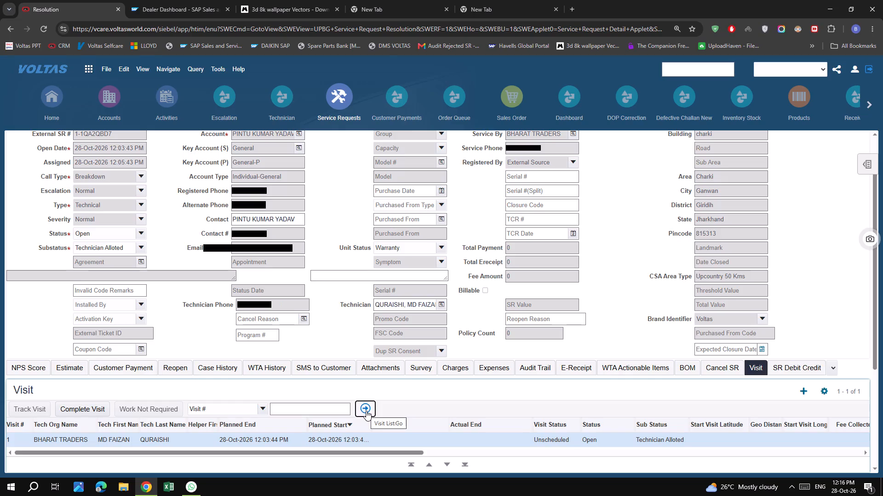
{"action": "left_click", "coordinate": [446, 413]}
{"action": "scroll", "coordinate": [473, 409], "scroll_direction": "up", "scroll_amount": 7}
{"action": "left_click", "coordinate": [824, 145]}
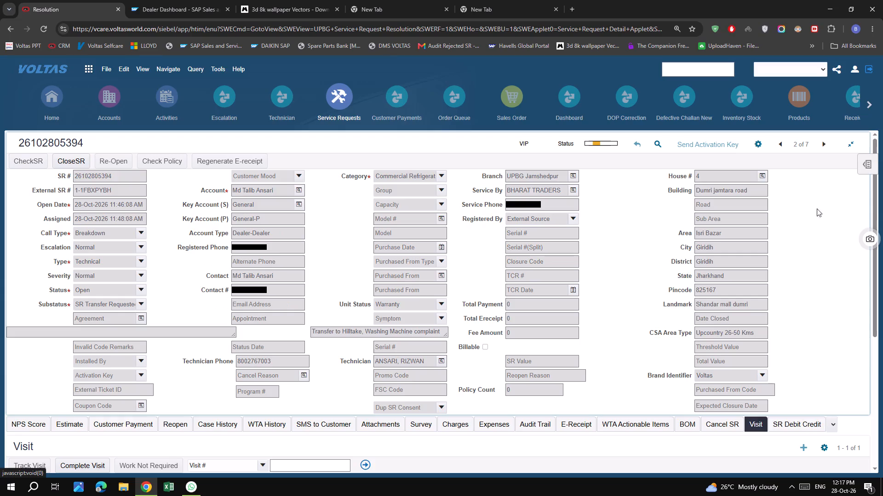
{"action": "scroll", "coordinate": [292, 300], "scroll_direction": "down", "scroll_amount": 6}
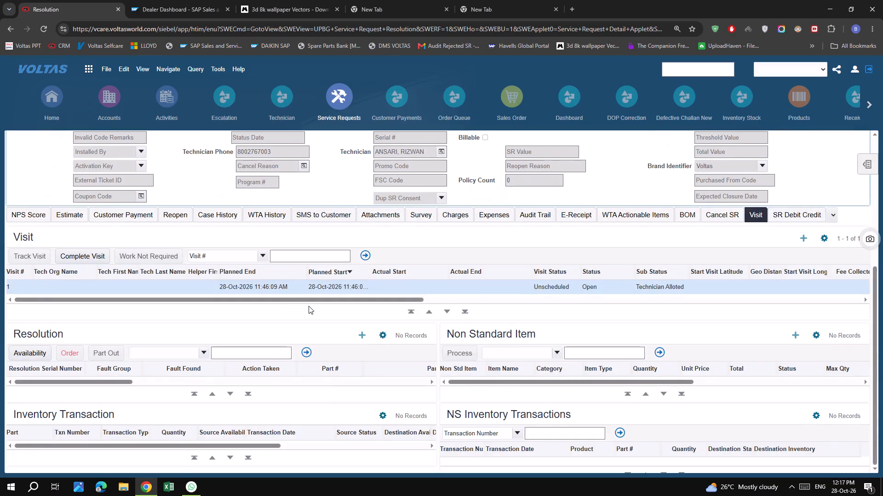
{"action": "scroll", "coordinate": [309, 306], "scroll_direction": "up", "scroll_amount": 8}
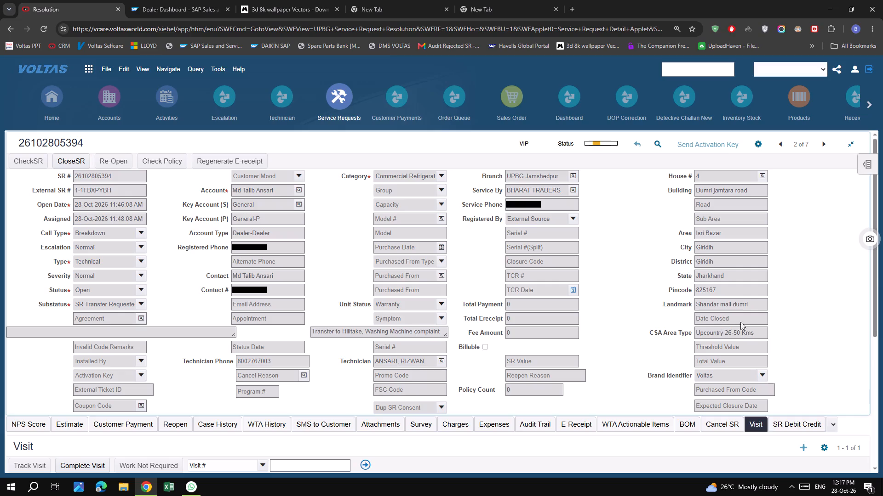
{"action": "left_click", "coordinate": [822, 147]}
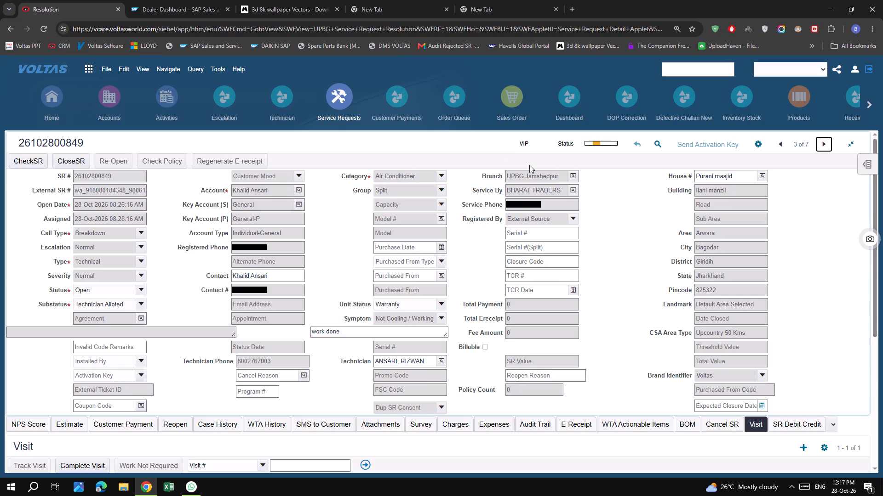
{"action": "left_click", "coordinate": [651, 242]}
{"action": "scroll", "coordinate": [662, 267], "scroll_direction": "down", "scroll_amount": 6}
{"action": "scroll", "coordinate": [665, 265], "scroll_direction": "up", "scroll_amount": 6}
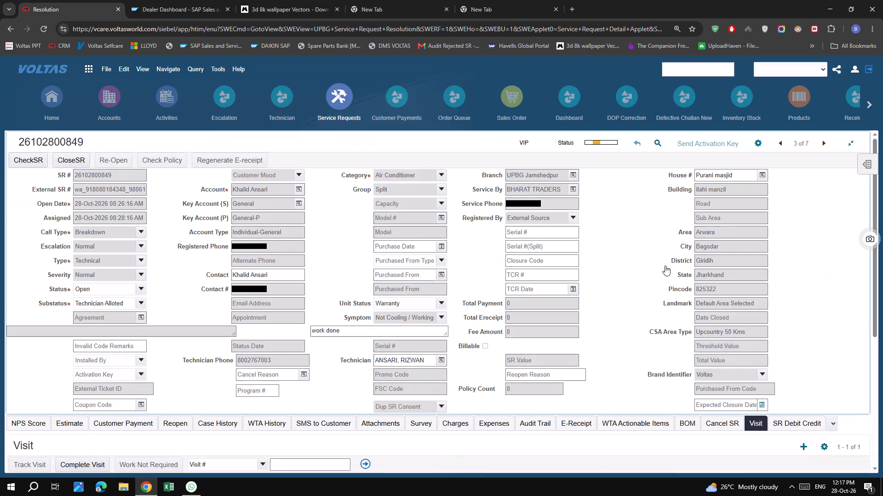
{"action": "scroll", "coordinate": [665, 265], "scroll_direction": "up", "scroll_amount": 4}
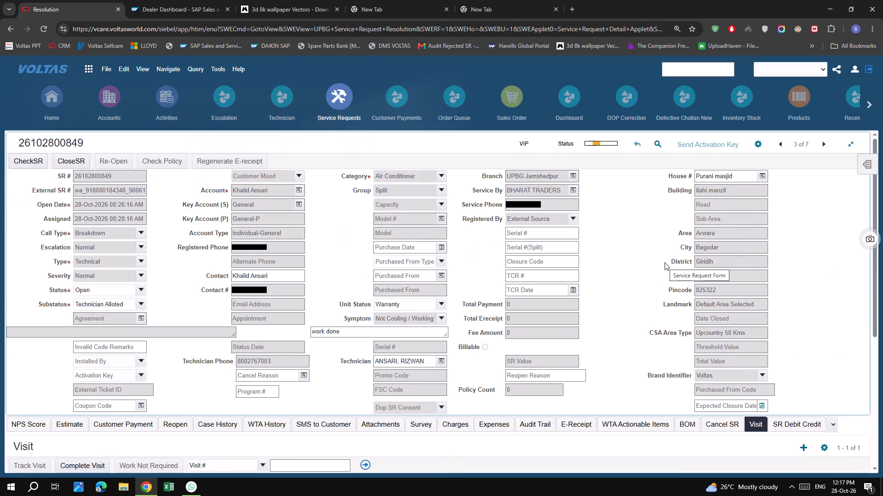
{"action": "scroll", "coordinate": [669, 264], "scroll_direction": "down", "scroll_amount": 6}
{"action": "scroll", "coordinate": [673, 268], "scroll_direction": "up", "scroll_amount": 7}
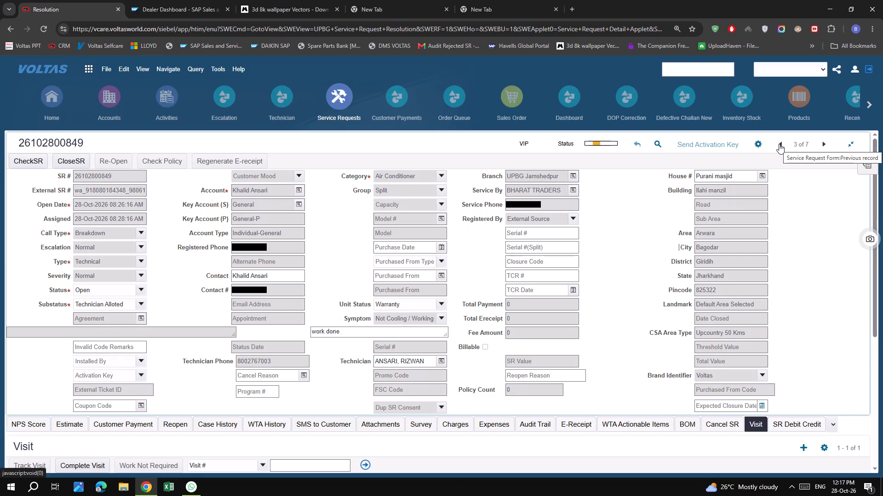
{"action": "left_click", "coordinate": [779, 144]}
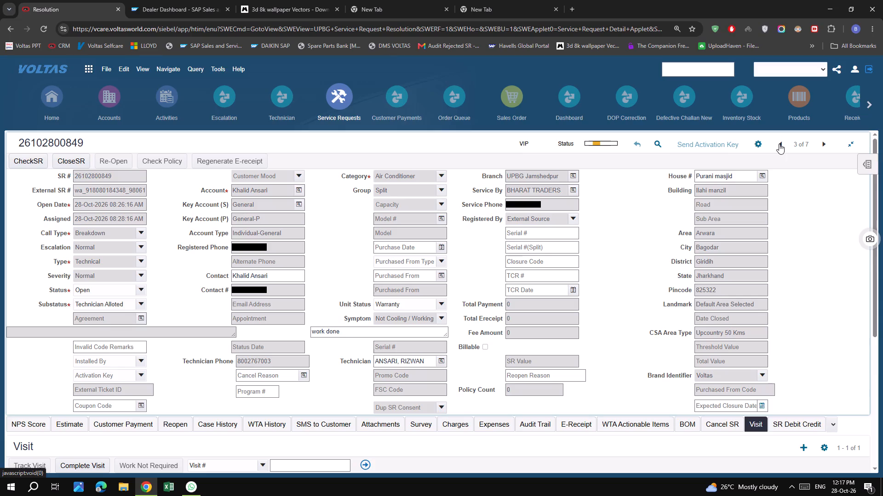
{"action": "left_click", "coordinate": [779, 144]}
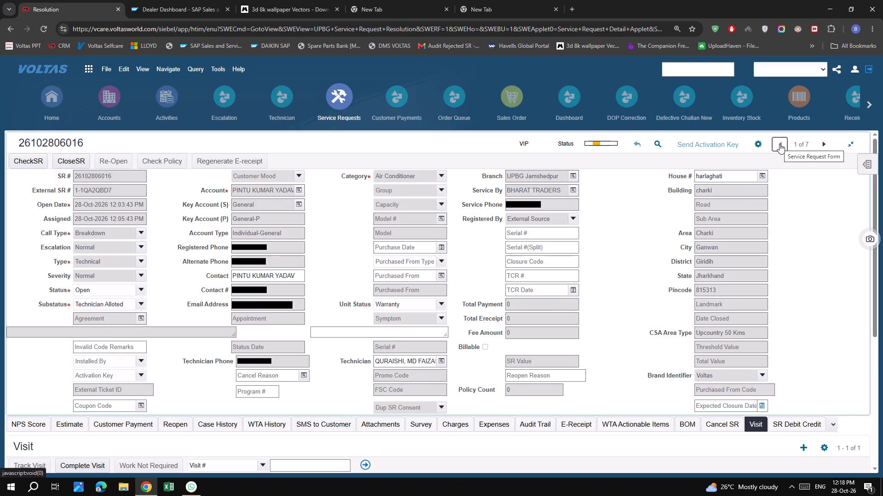
{"action": "left_click", "coordinate": [614, 256]}
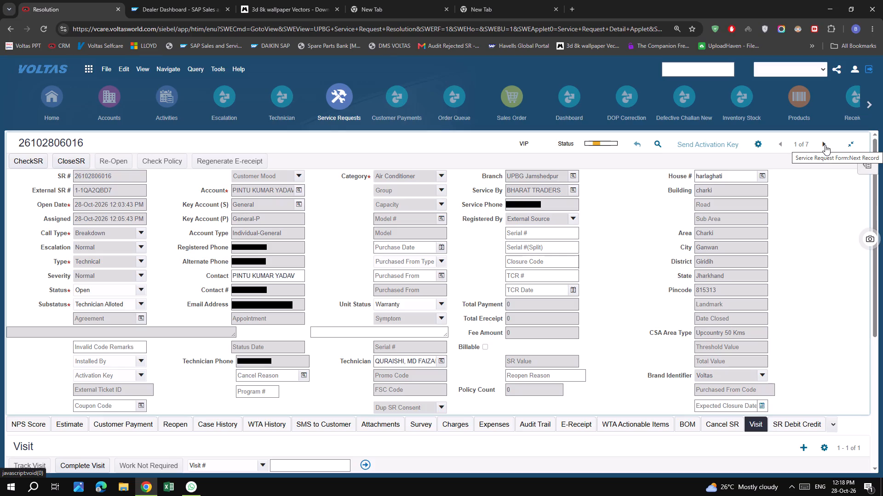
{"action": "left_click", "coordinate": [825, 145]}
{"action": "left_click", "coordinate": [825, 145]}
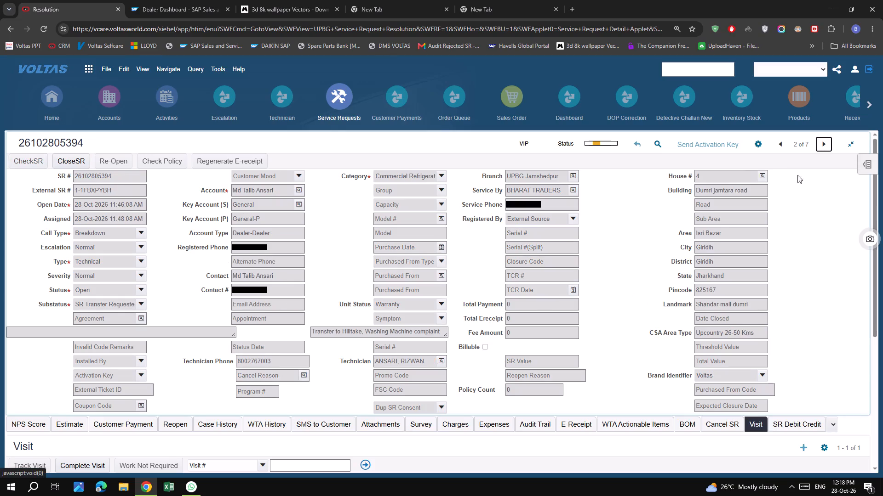
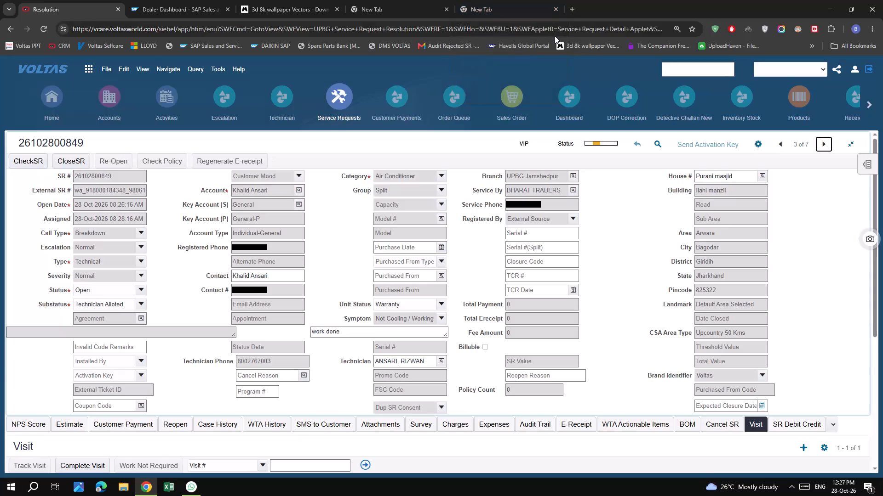
Filter the service requests list to Open SRs and sort it by SR # in descending order.
{"action": "left_click", "coordinate": [342, 100]}
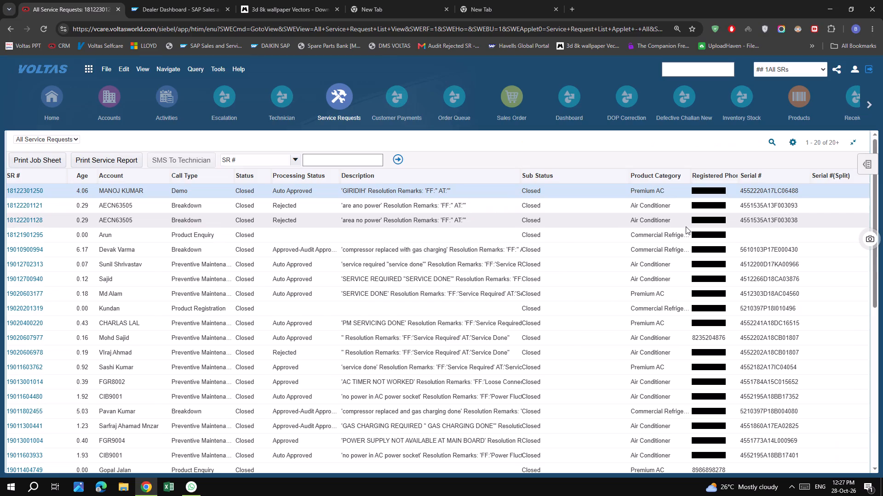
{"action": "left_click", "coordinate": [790, 64]}
{"action": "left_click", "coordinate": [797, 220]}
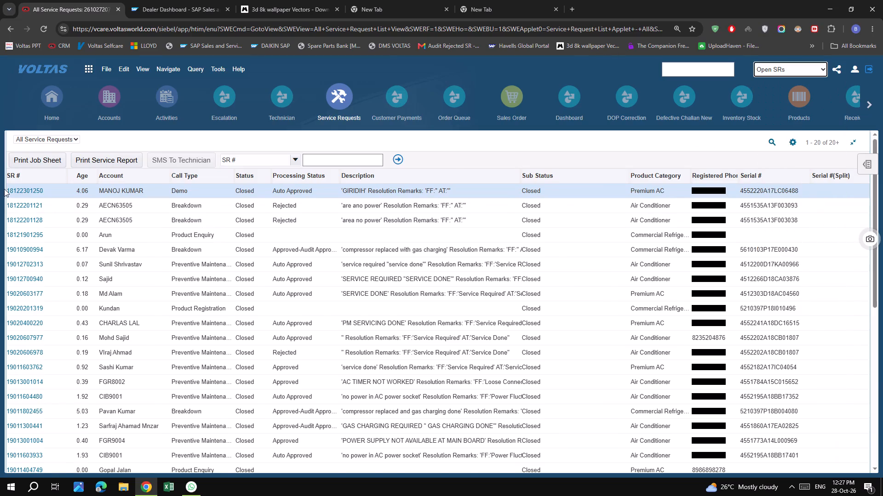
{"action": "left_click", "coordinate": [30, 174]}
{"action": "left_click", "coordinate": [47, 180]}
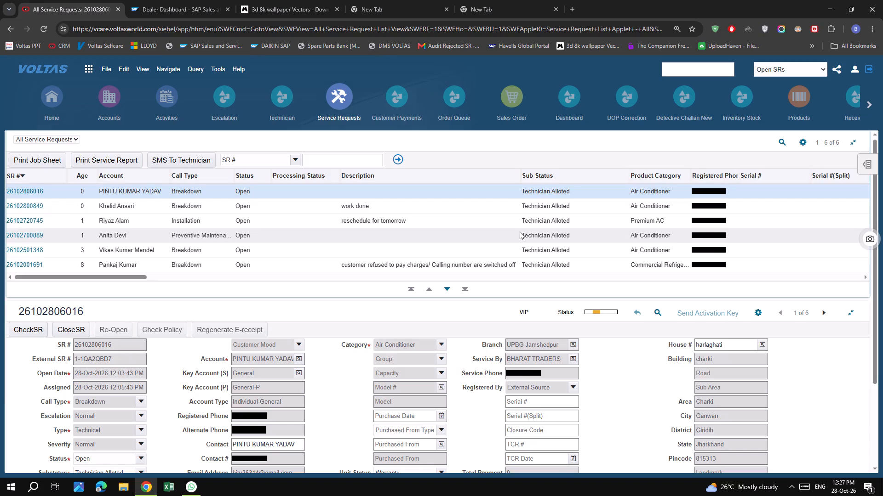
Switch to the Daikin Dealer Dashboard and refresh the Technician Assigned Case list.
{"action": "left_click", "coordinate": [165, 17]}
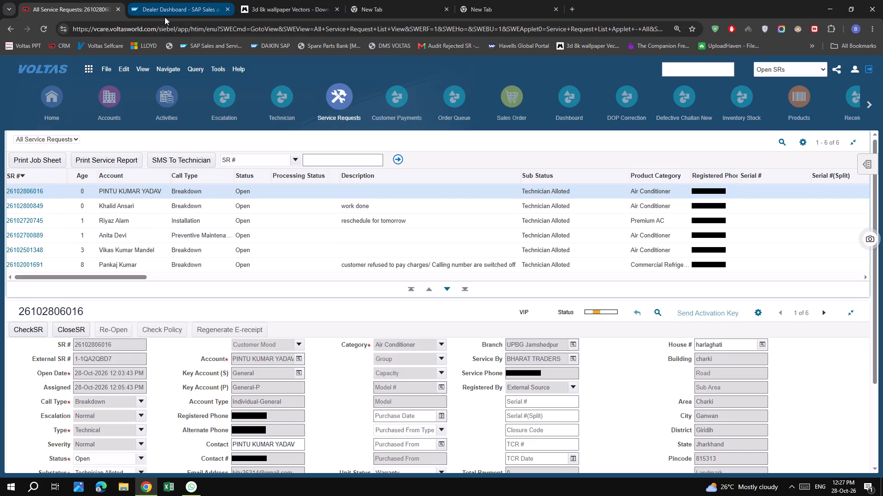
{"action": "left_click", "coordinate": [862, 154]}
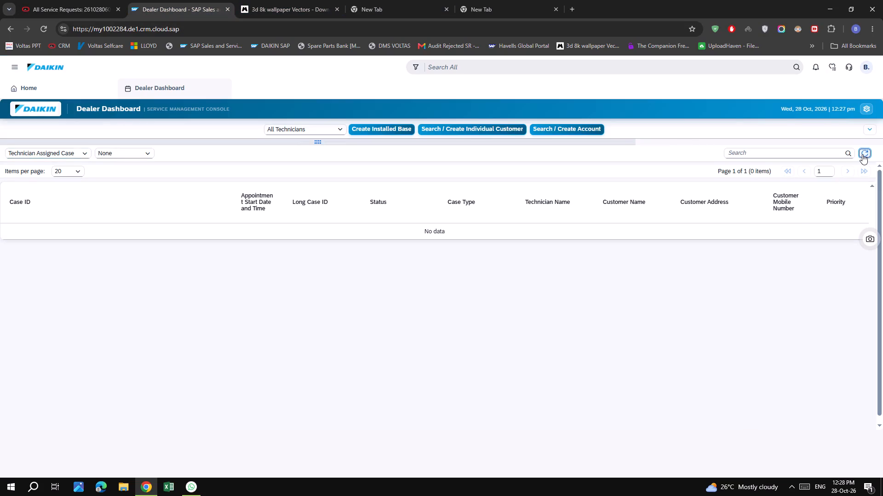